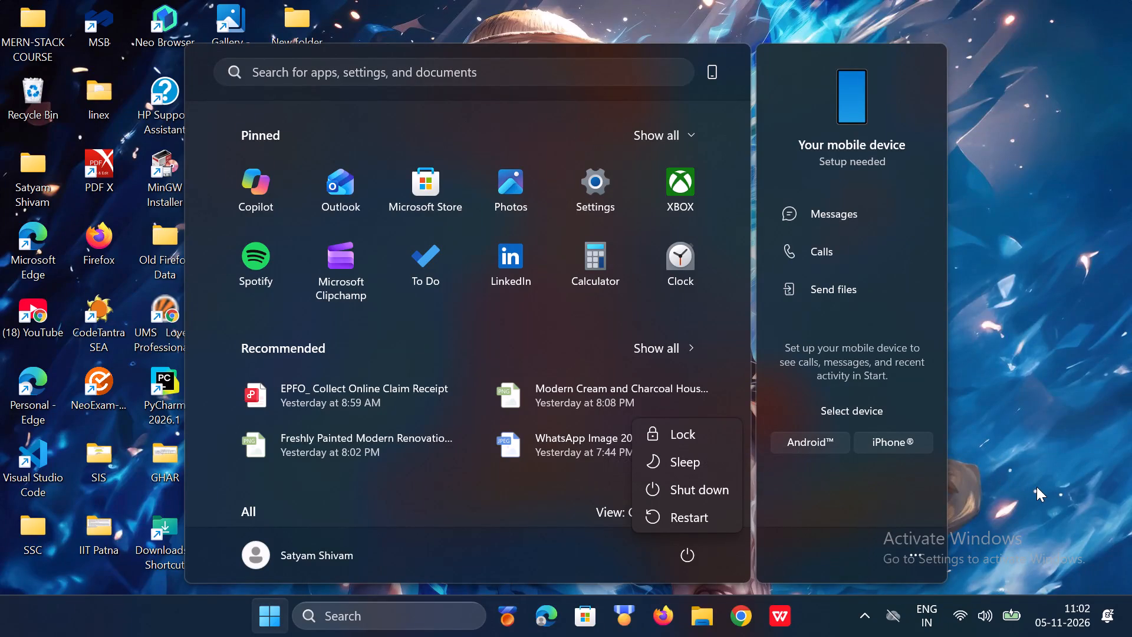
Dismiss the Start menu and launch the Kuro application from the desktop.
left_click(1058, 461)
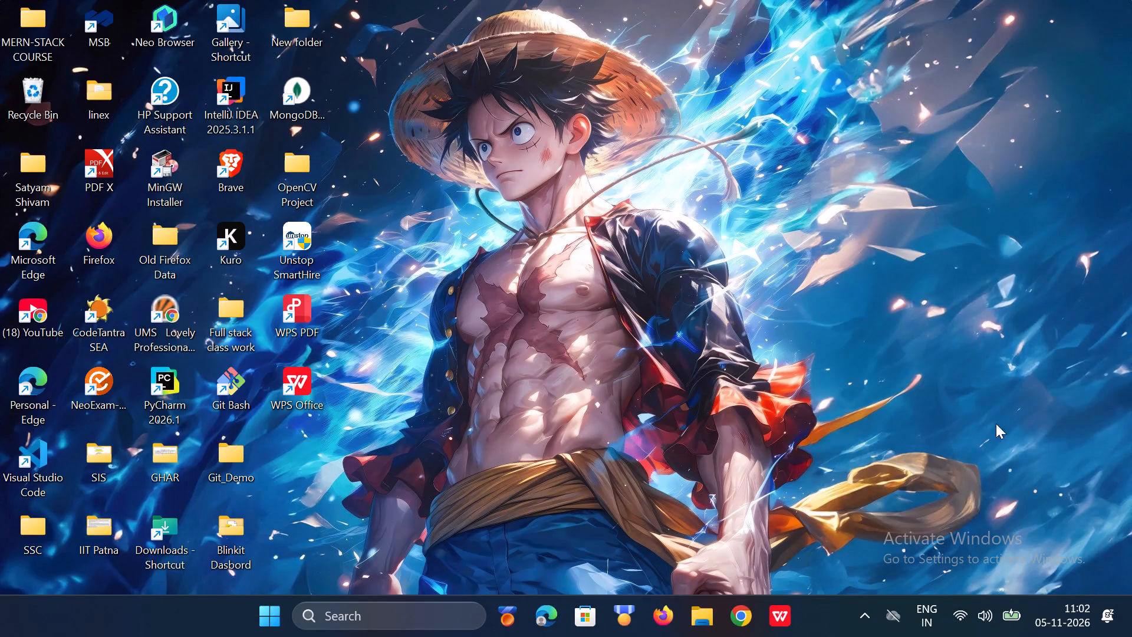
double_click(228, 242)
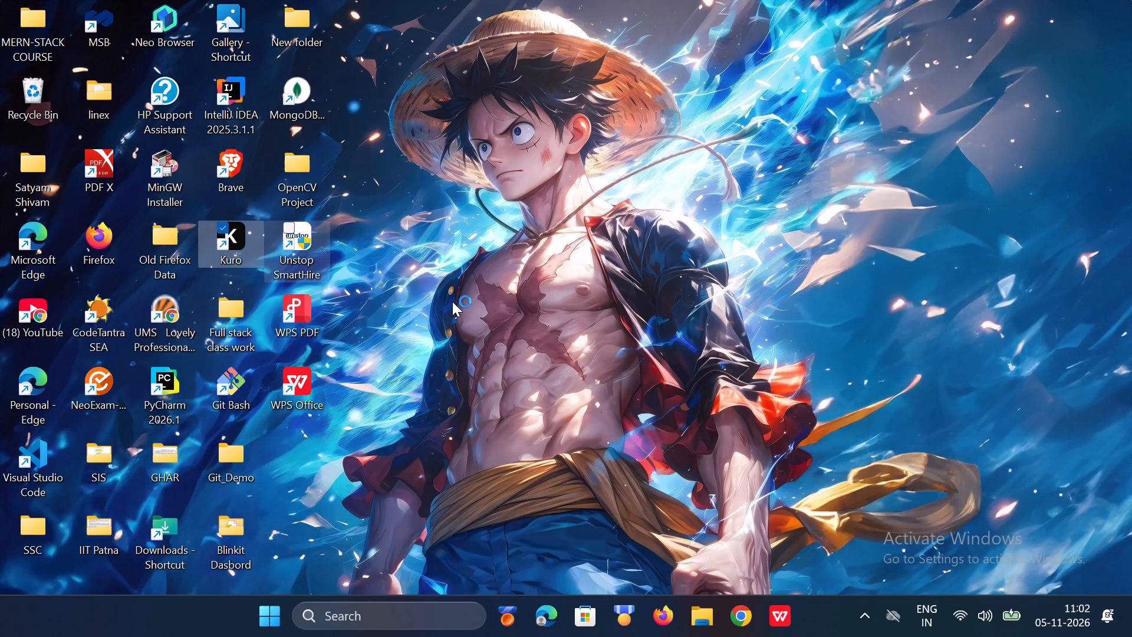
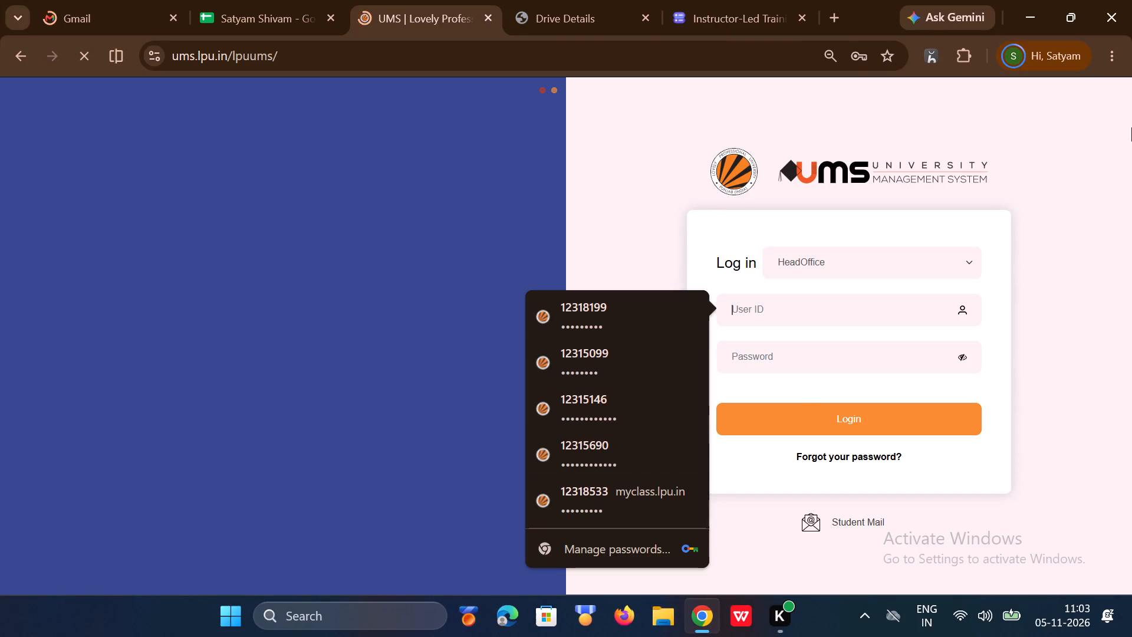
Switch to the leads spreadsheet in Google Sheets and examine the Leads Assisgned sheet down to the end of its filled rows.
left_click(272, 0)
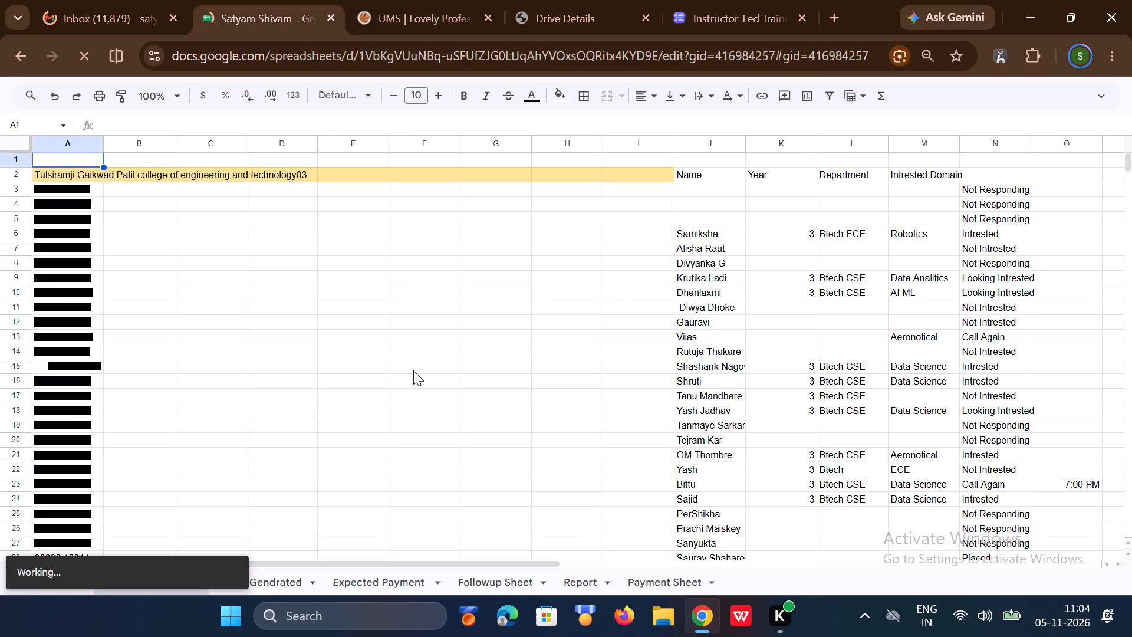
scroll(330, 469, "down", 5)
scroll(330, 469, "right", 5)
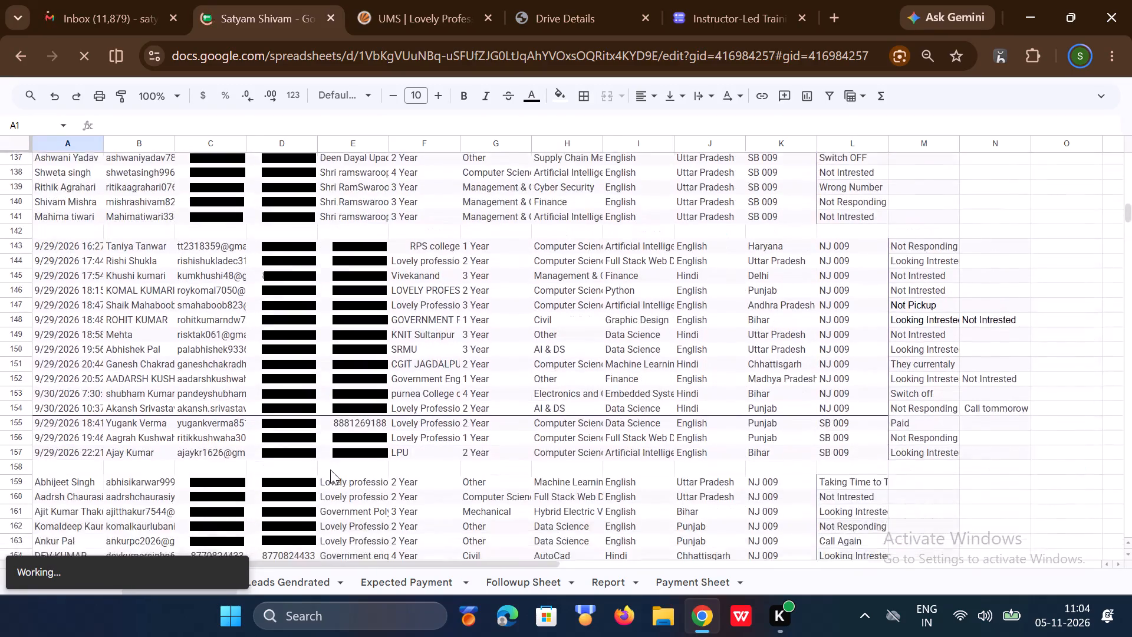
scroll(330, 453, "down", 5)
scroll(330, 453, "right", 7)
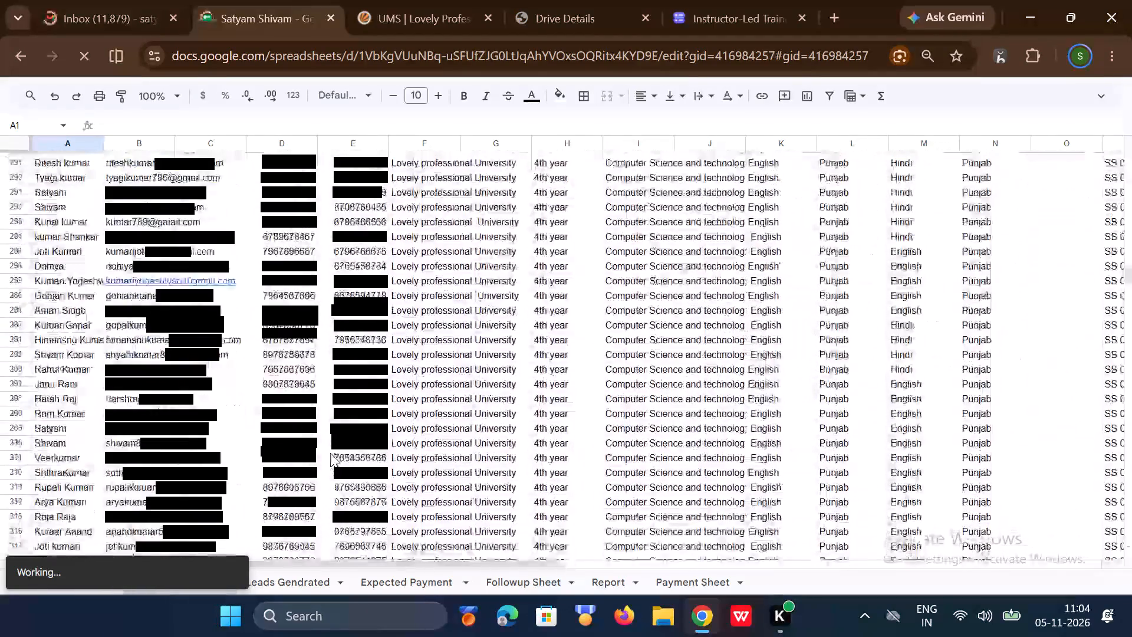
scroll(330, 453, "right", 1)
scroll(330, 453, "down", 3)
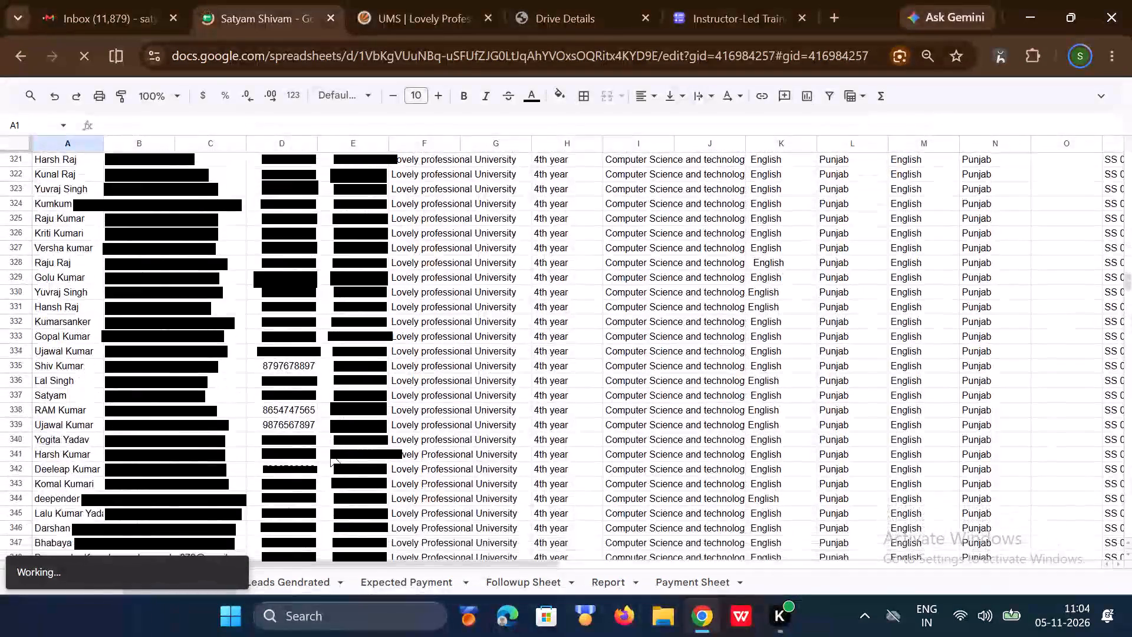
scroll(330, 453, "right", 3)
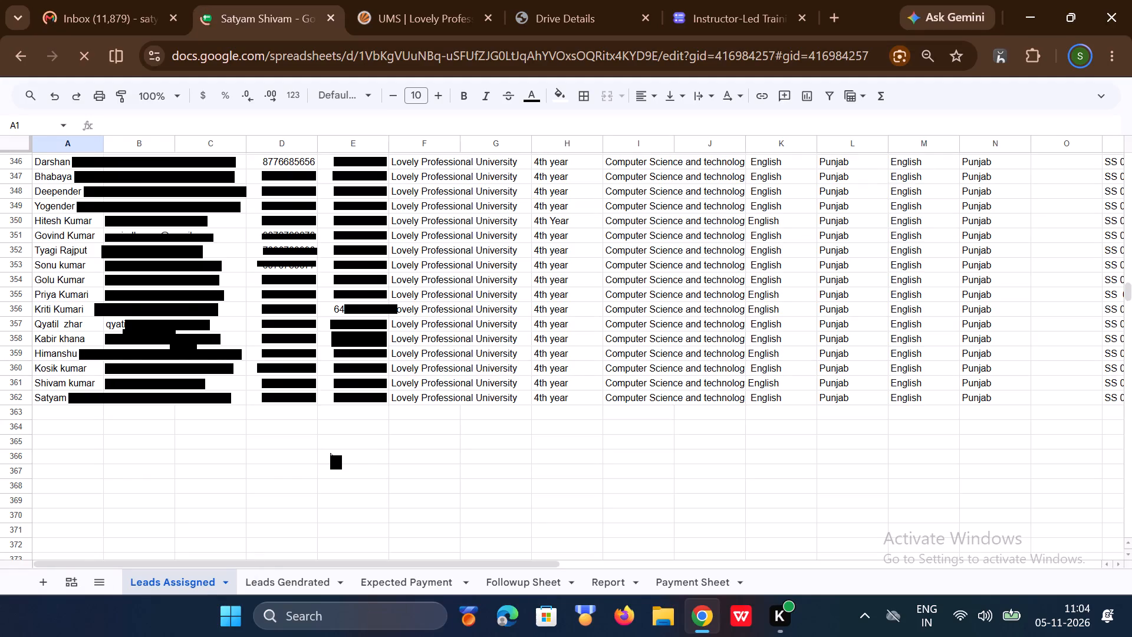
scroll(330, 453, "down", 1)
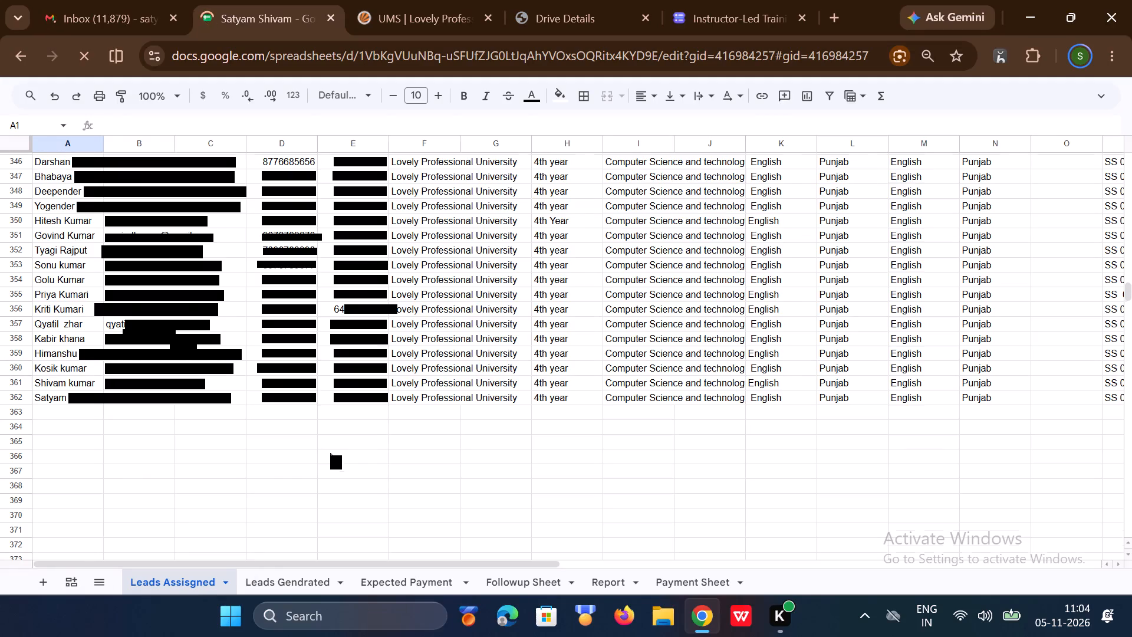
scroll(330, 453, "down", 1)
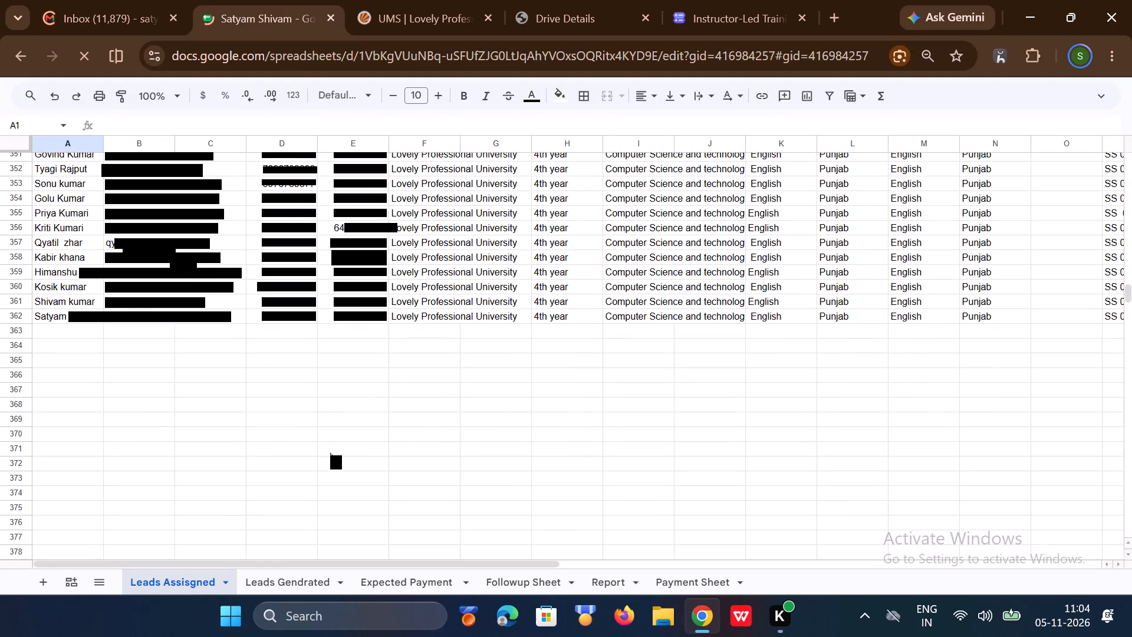
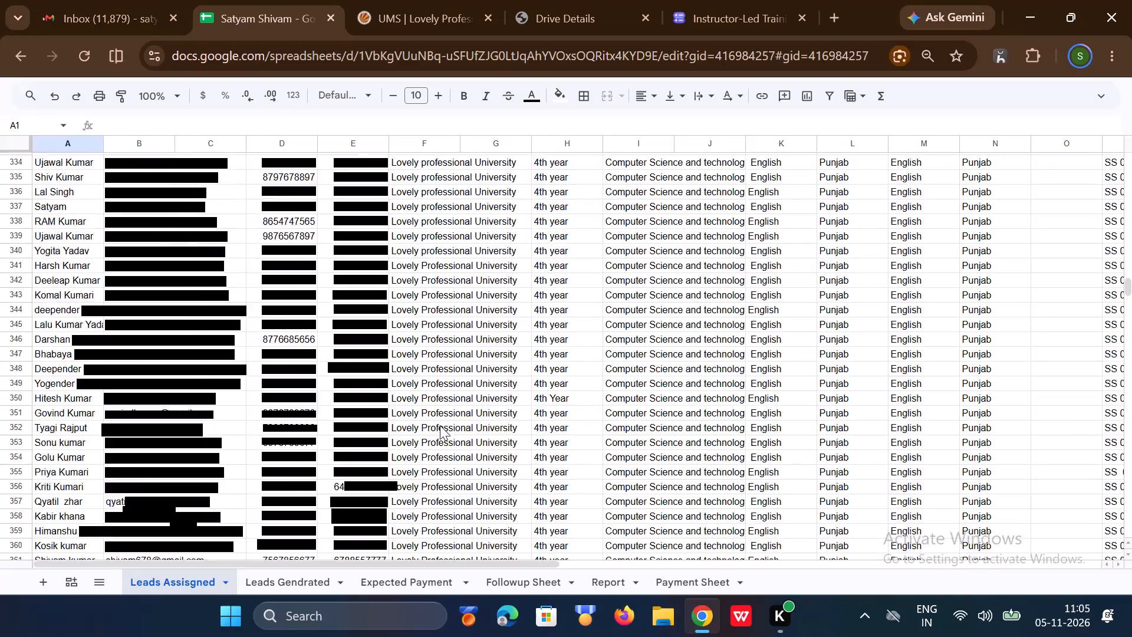
Enter the new student lead's full name in column A of row 363, the first empty row below the records.
scroll(440, 425, "left", 4)
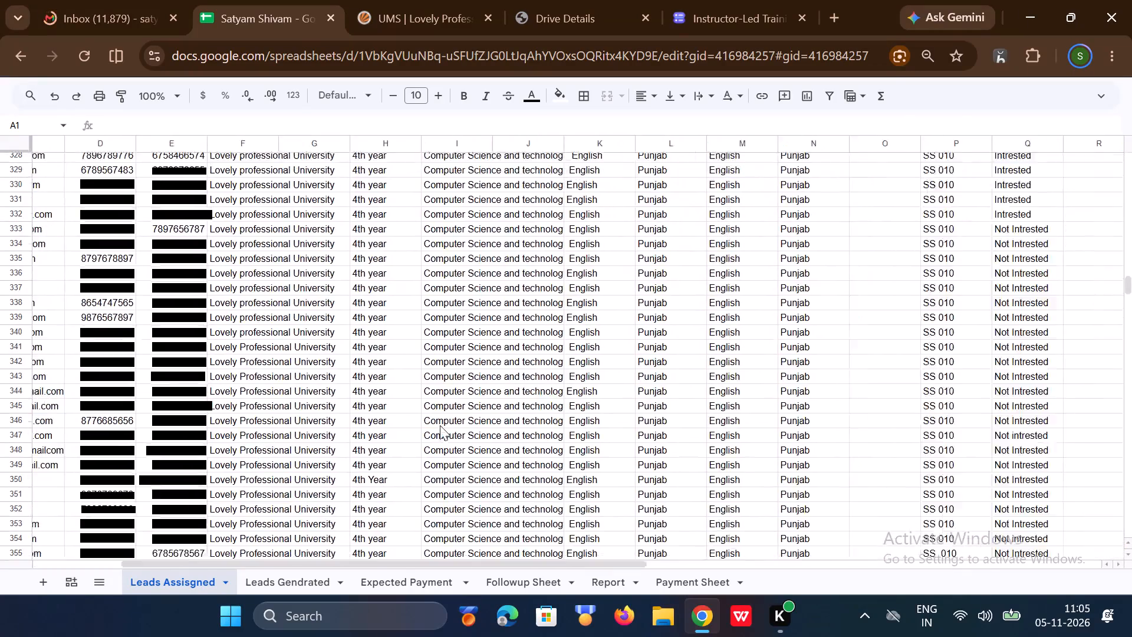
scroll(440, 425, "left", 2)
scroll(440, 425, "right", 16)
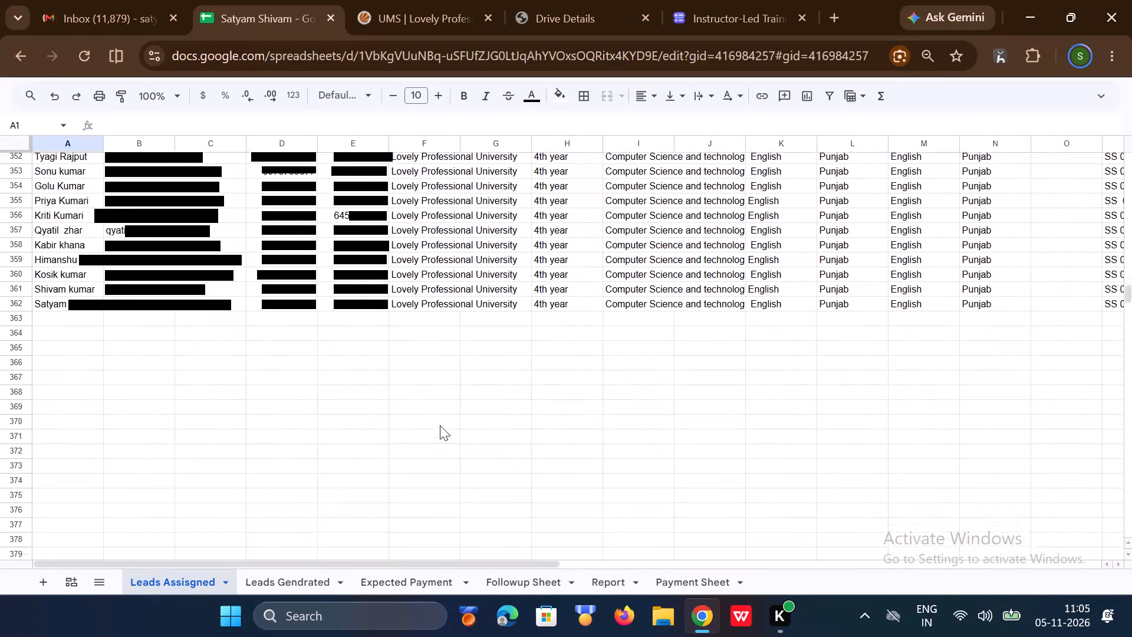
scroll(440, 425, "up", 1)
scroll(80, 356, "right", 1)
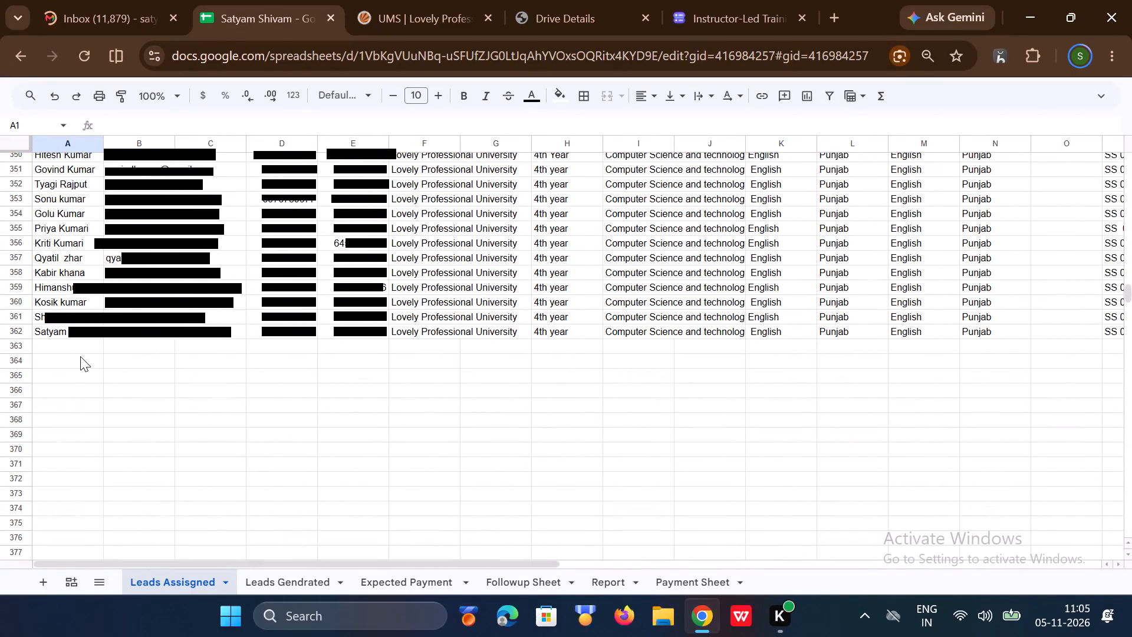
double_click(68, 349)
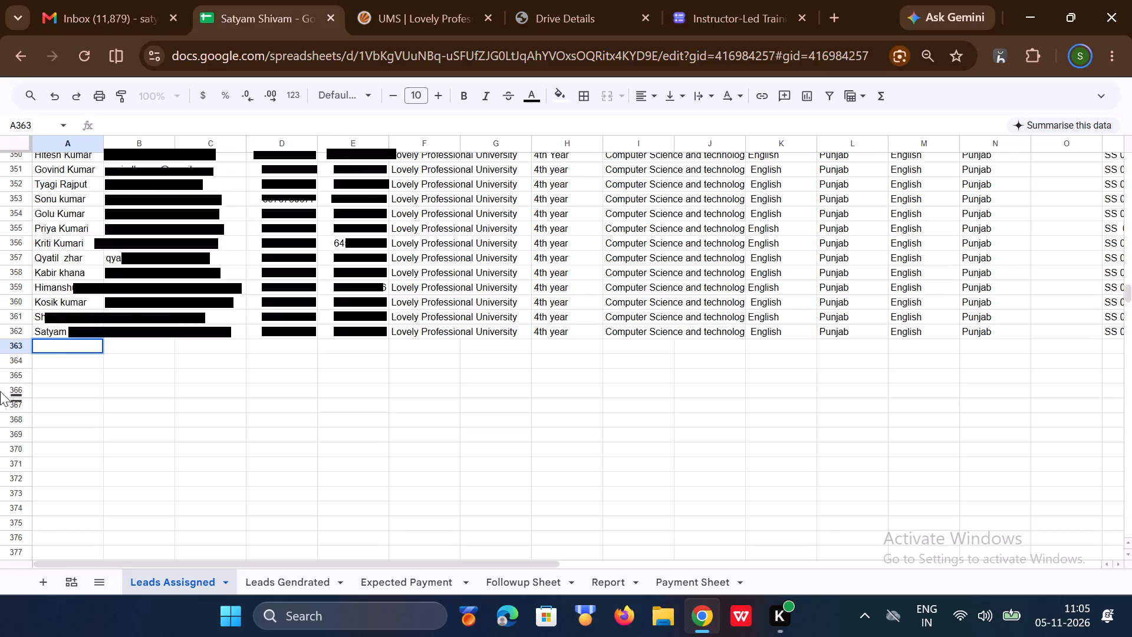
left_click(51, 348)
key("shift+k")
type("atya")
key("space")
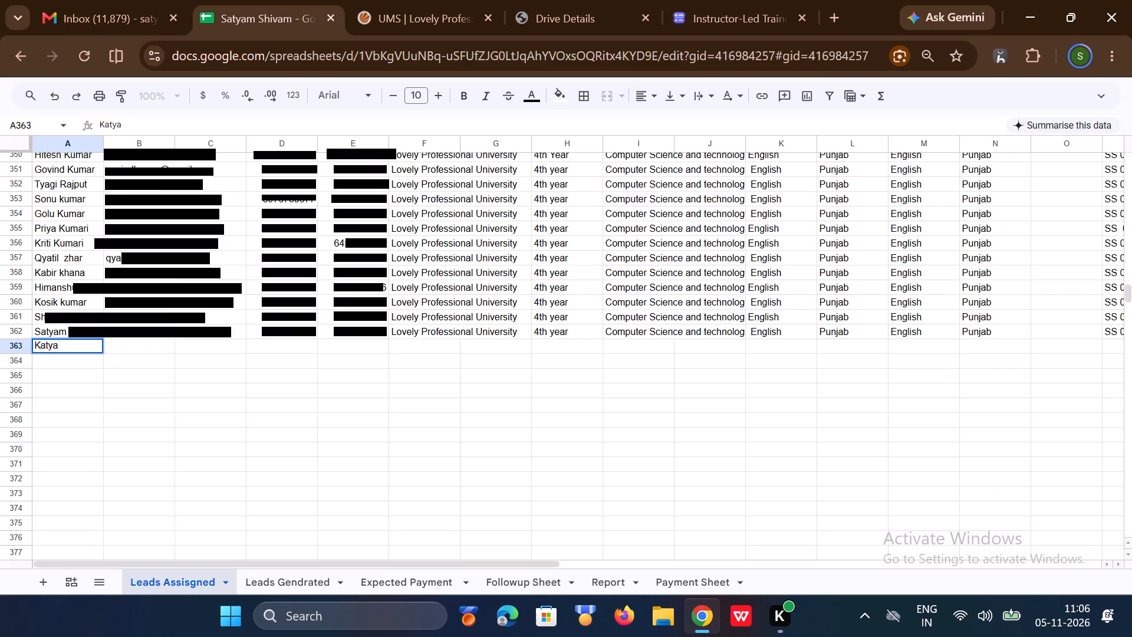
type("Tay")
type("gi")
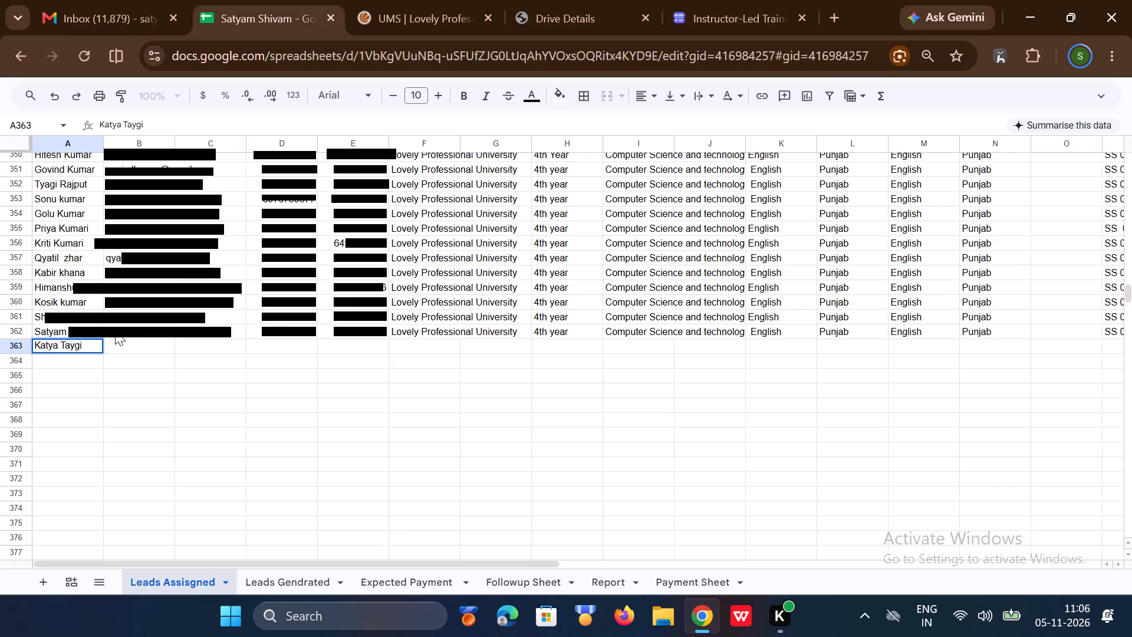
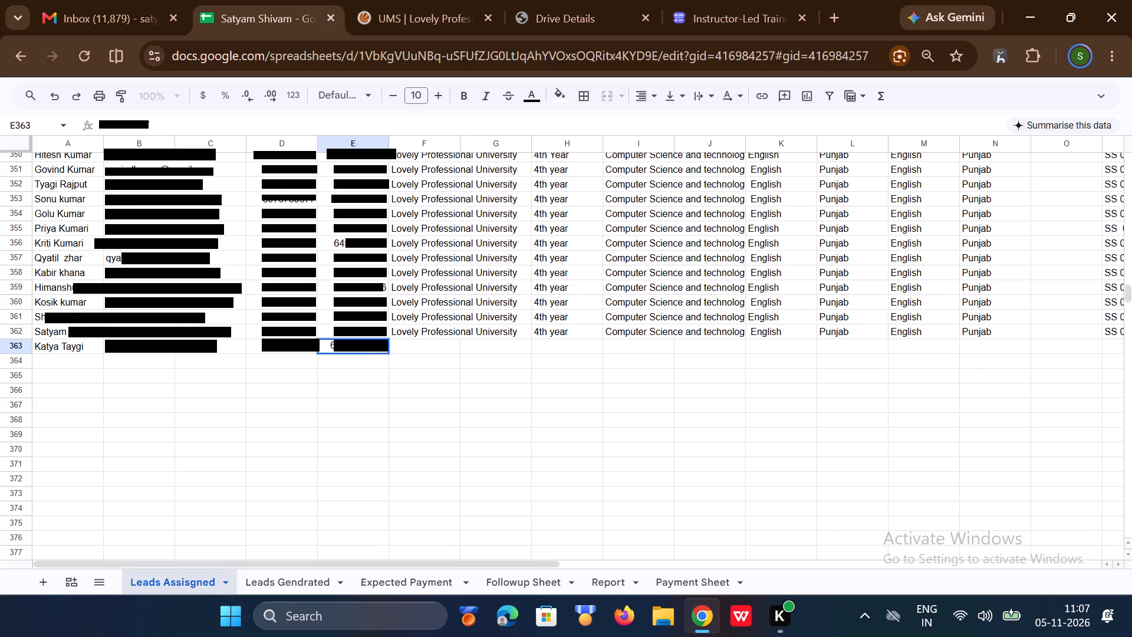
Delete one extra character near the start of the number in cell E363.
left_click(338, 343)
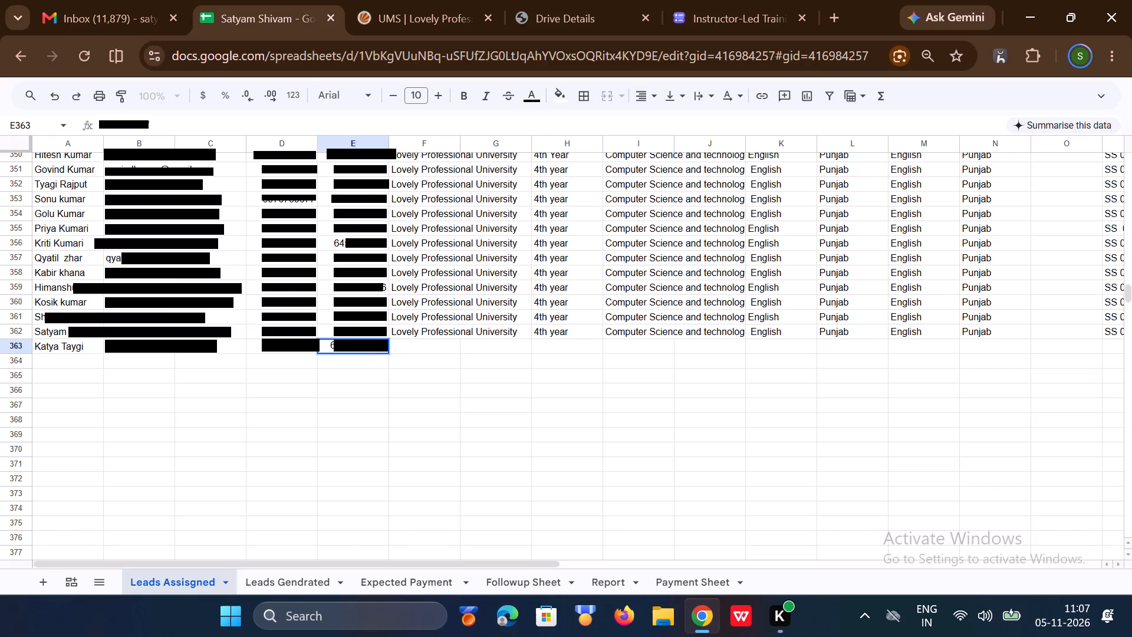
left_click(335, 343)
key("BackSpace")
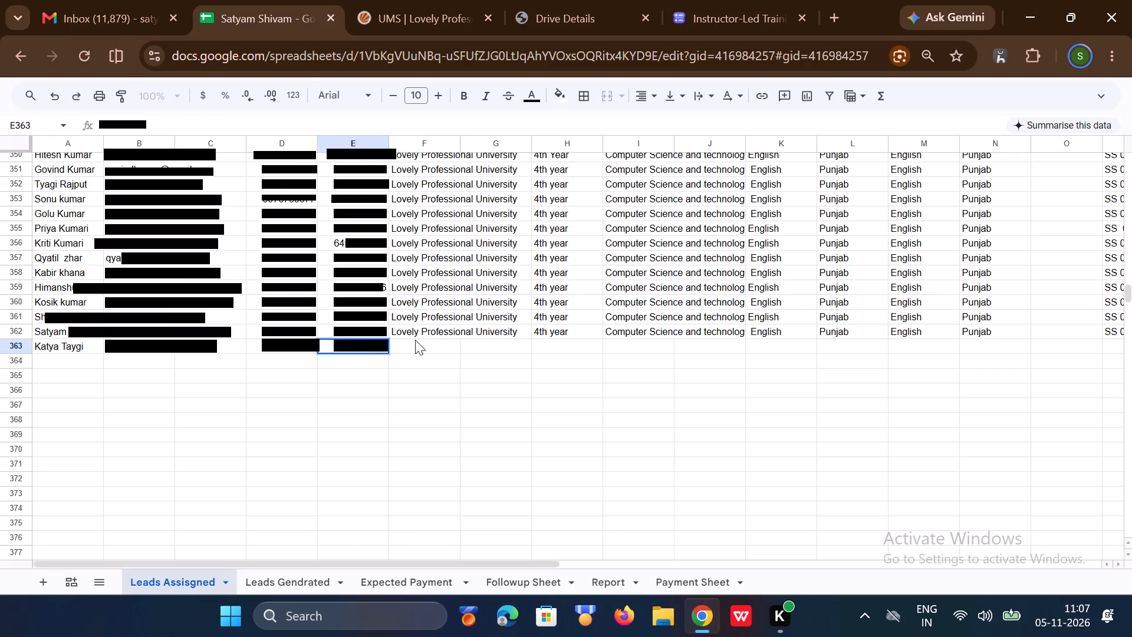
Enter "Lovely Professional University" as the new lead's university in cell F363.
double_click(415, 340)
double_click(407, 353)
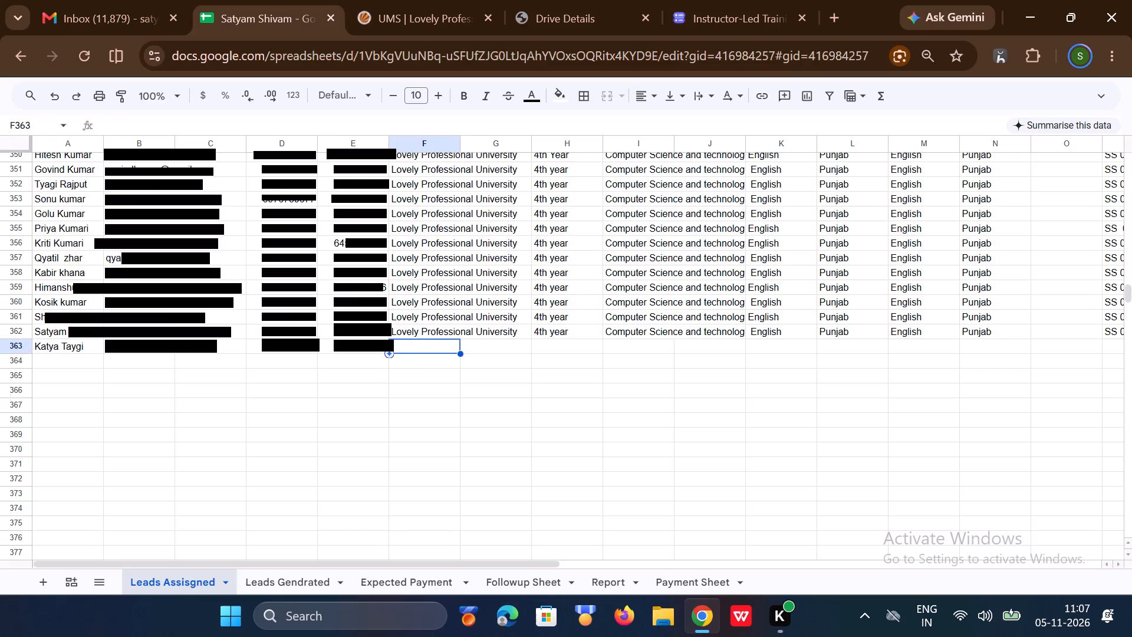
key("shift+l")
key("o")
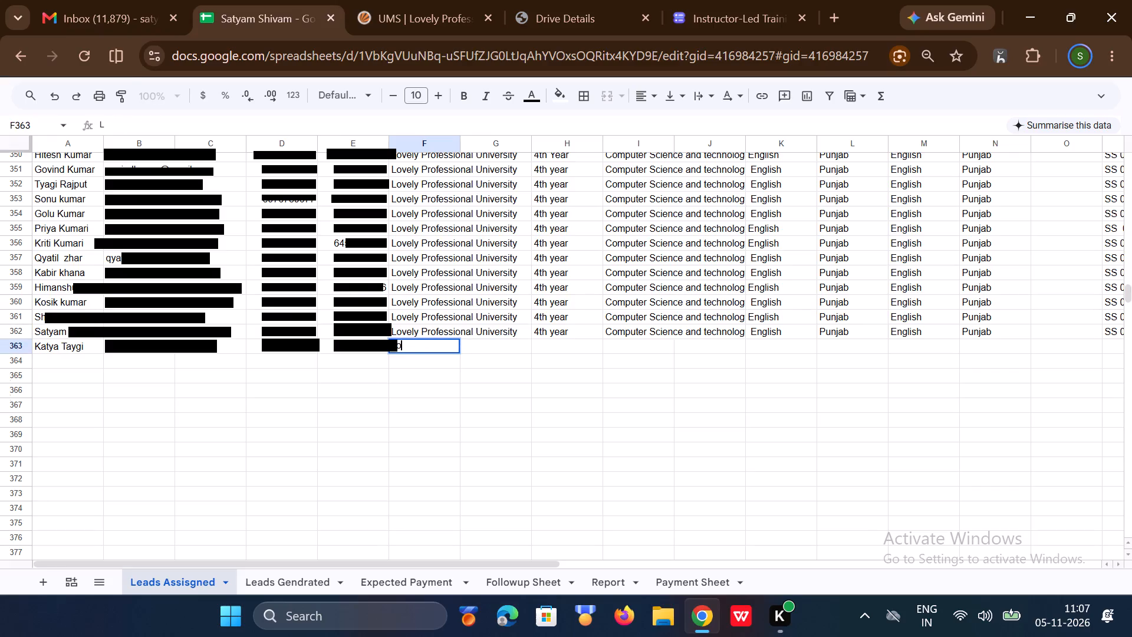
type("ve")
type("ly")
key("space")
key("shift+p")
type("rofe")
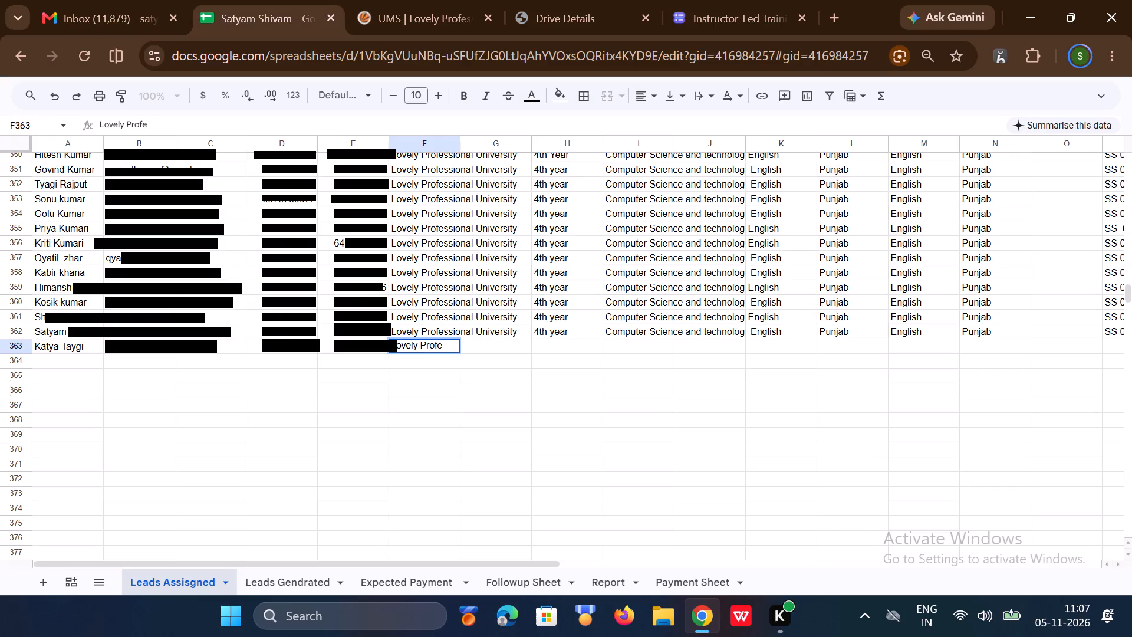
type("ss")
type("io")
type("nal")
key("space")
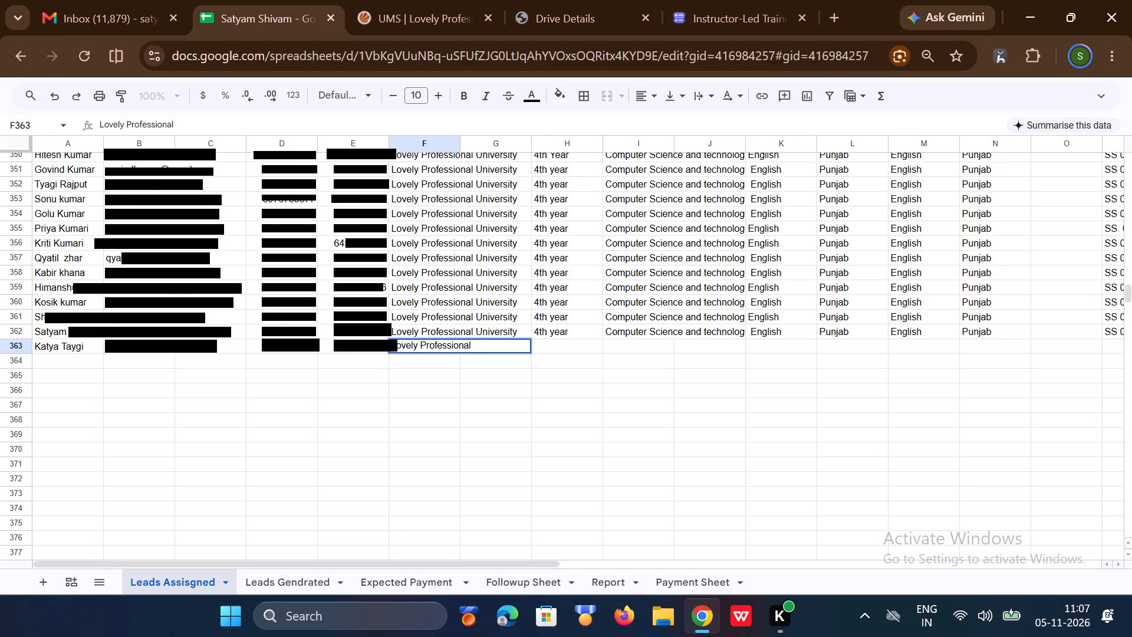
key("shift+u")
type("ni")
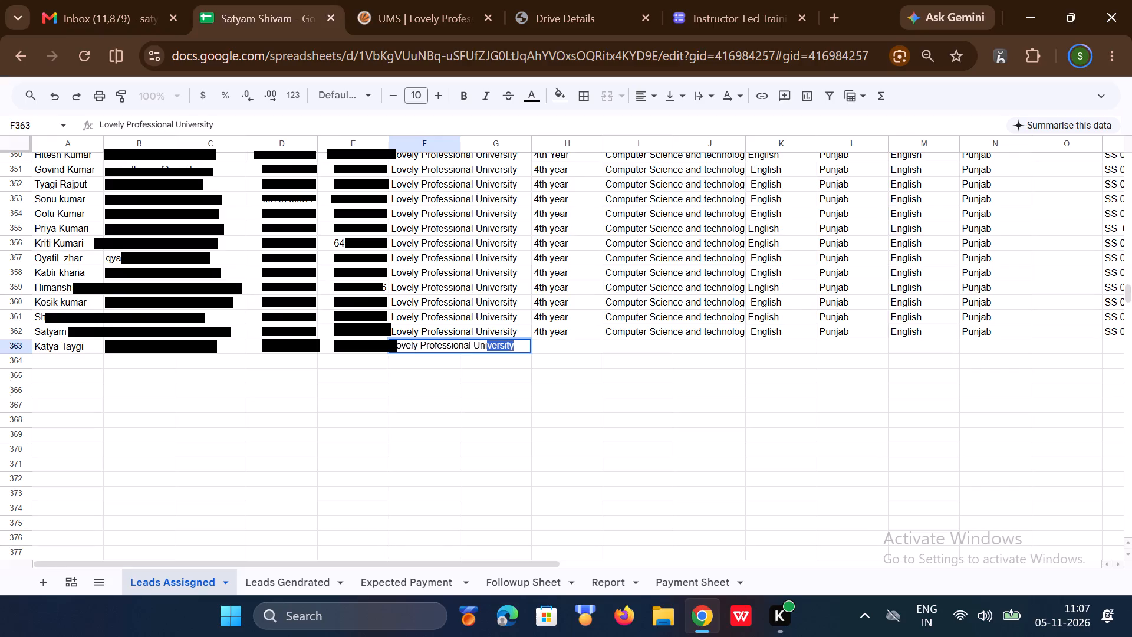
type("ver")
type("sity")
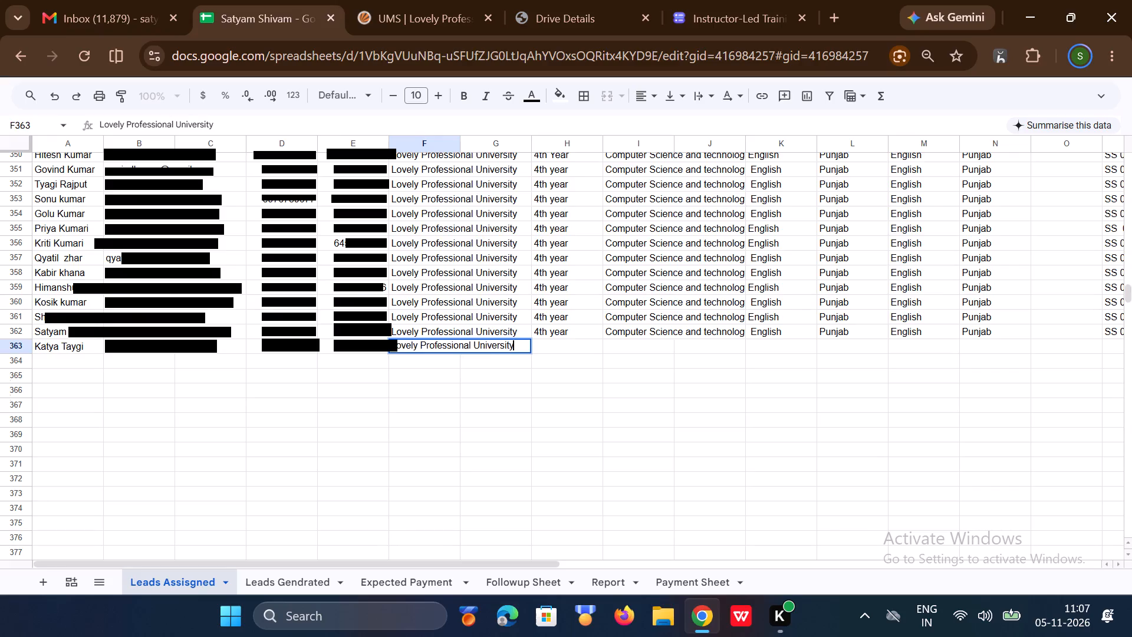
left_click(580, 379)
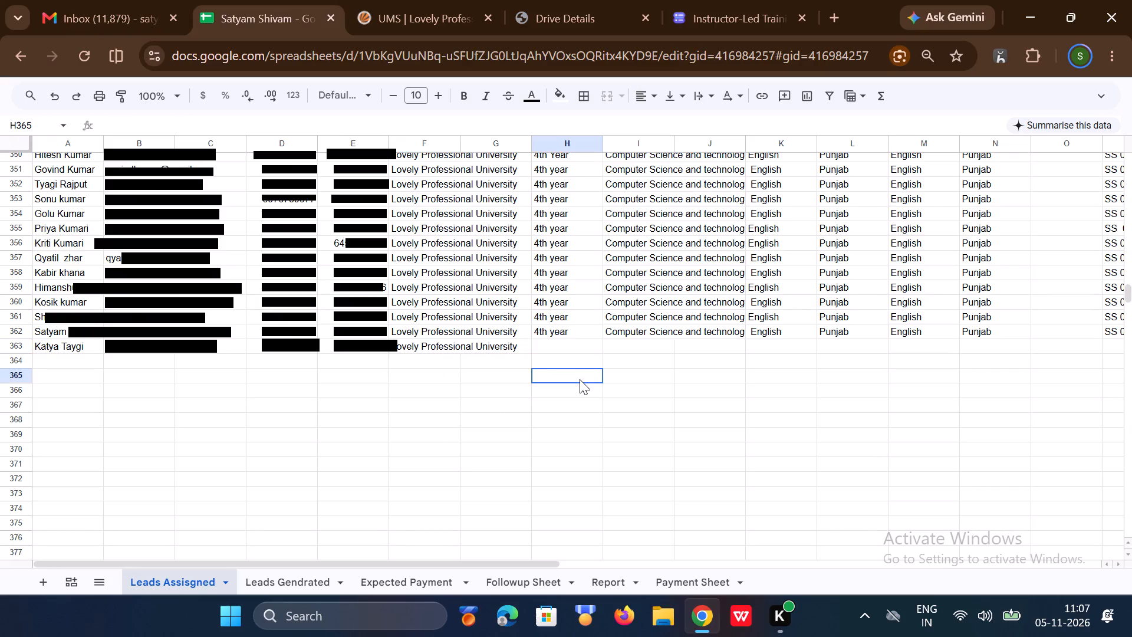
Enter "4th year" as the new lead's year of study in cell H363.
double_click(557, 346)
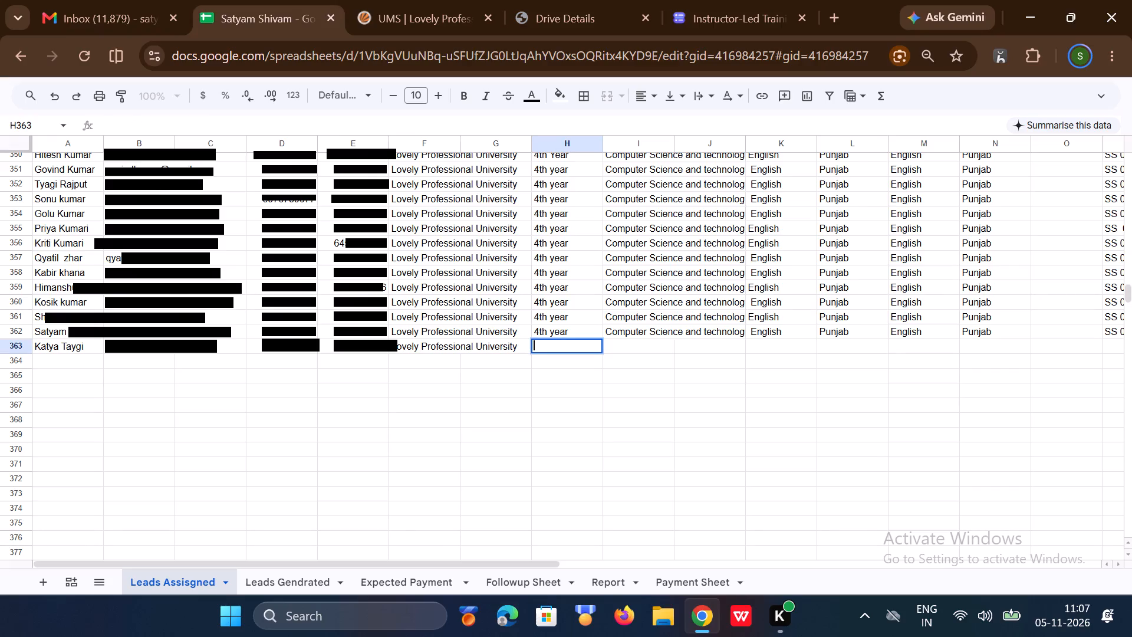
type("4v")
key("BackSpace")
key("space")
key("BackSpace")
type("th year")
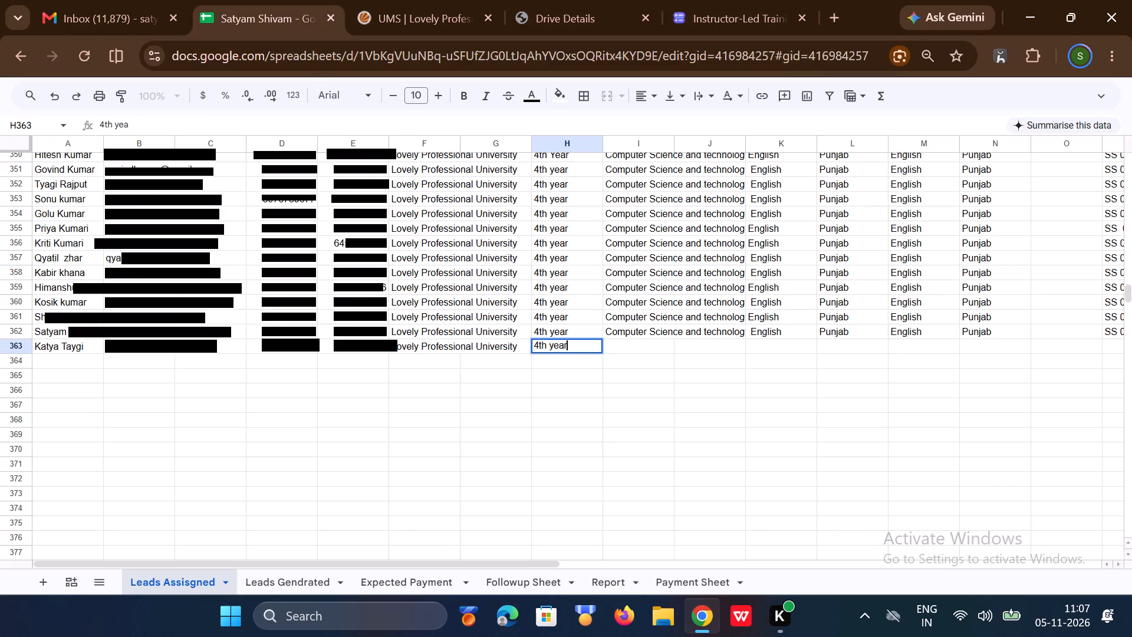
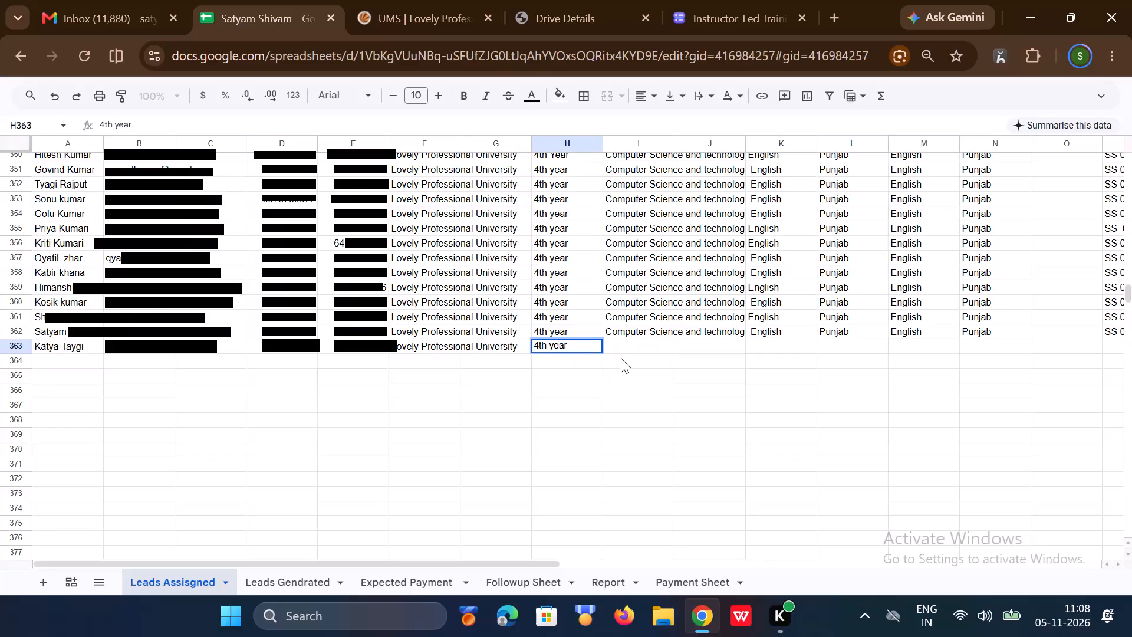
Enter "Computer Science and technology" as the new lead's field of study in cell I363.
left_click(624, 358)
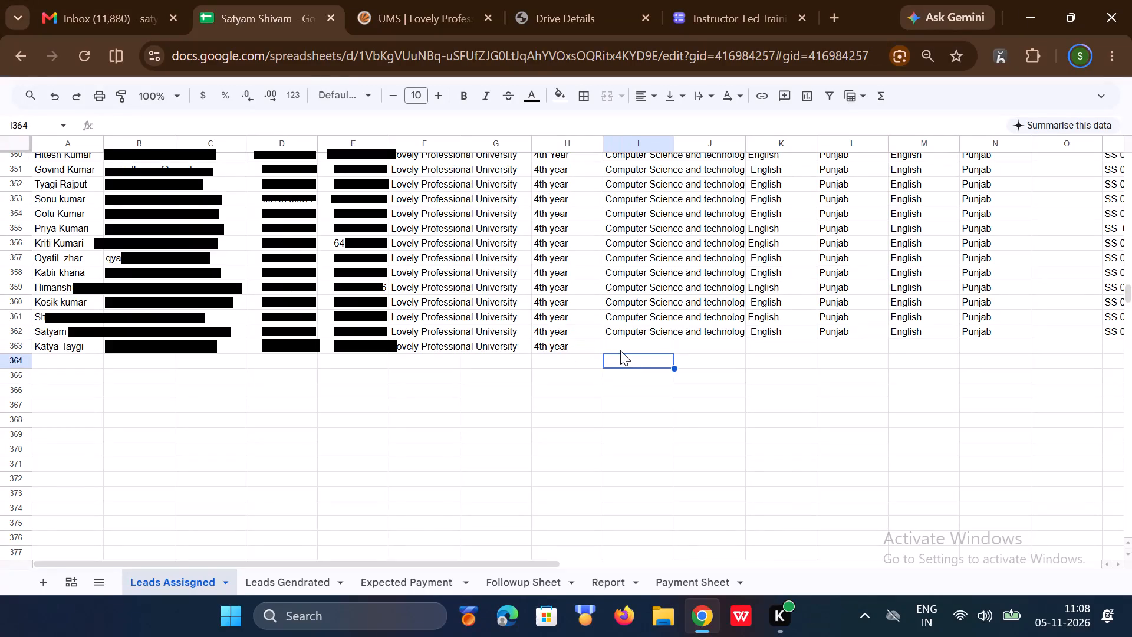
double_click(620, 350)
key("shift+c")
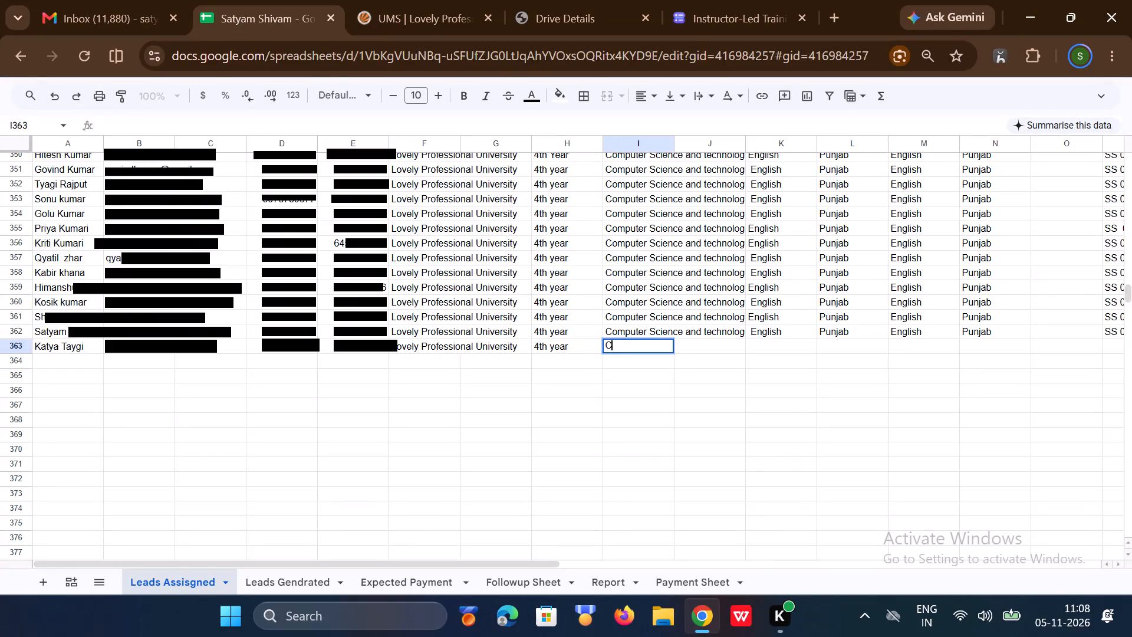
type("omputer Sci")
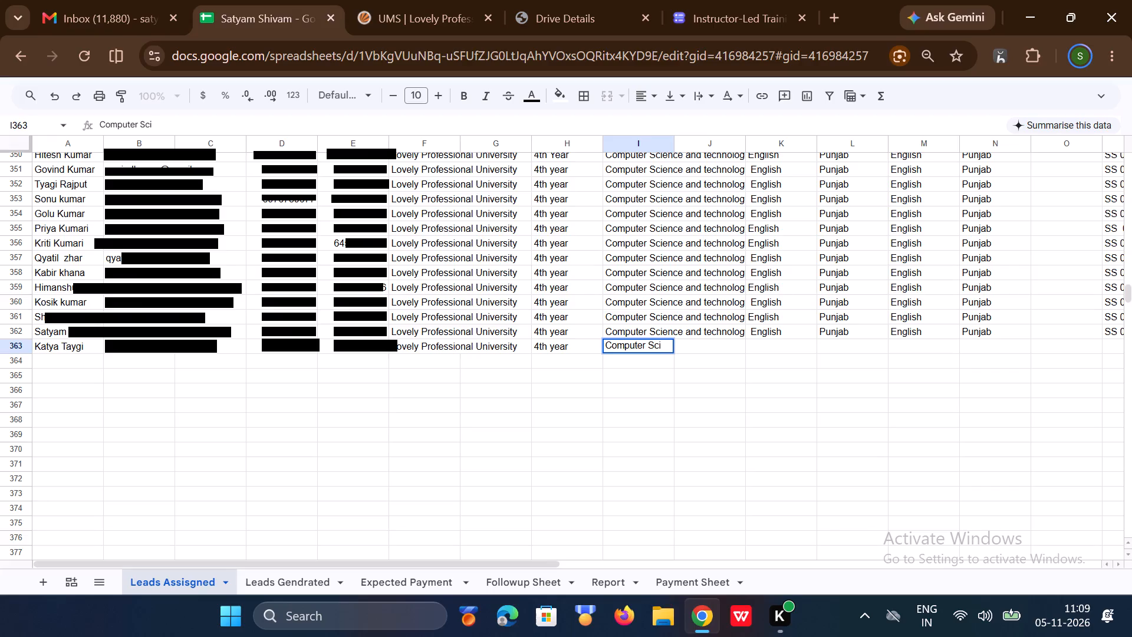
type("ence")
key("space")
type("and")
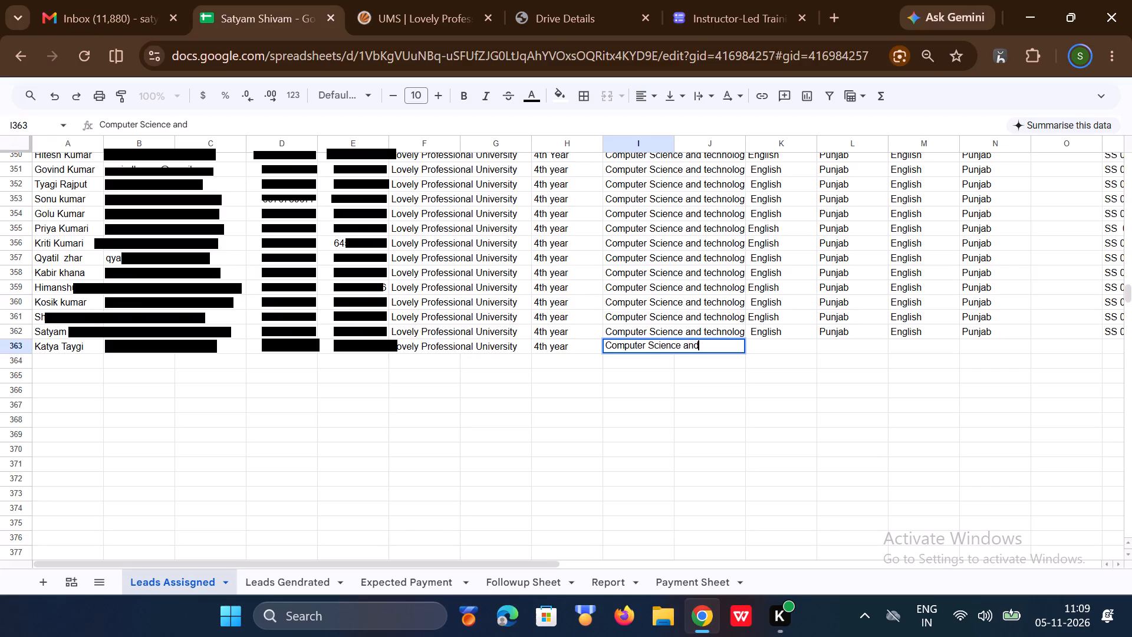
key("space")
type("tech")
type("nology")
left_click(697, 363)
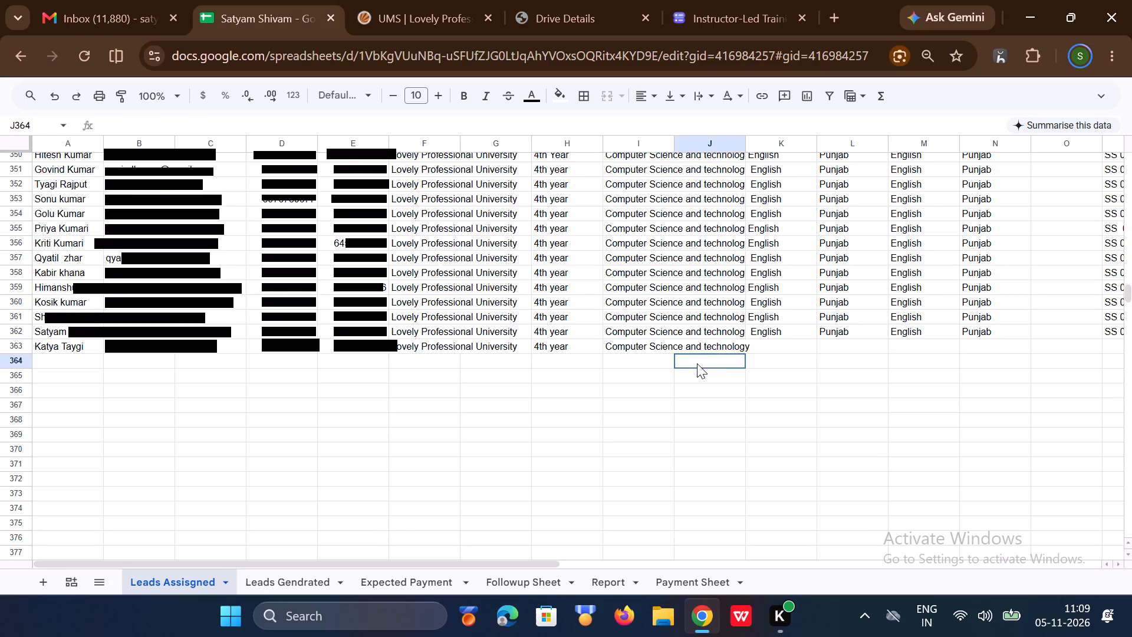
Enter "English" with a leading space in cell K363 of the new lead's row.
double_click(770, 342)
key("space")
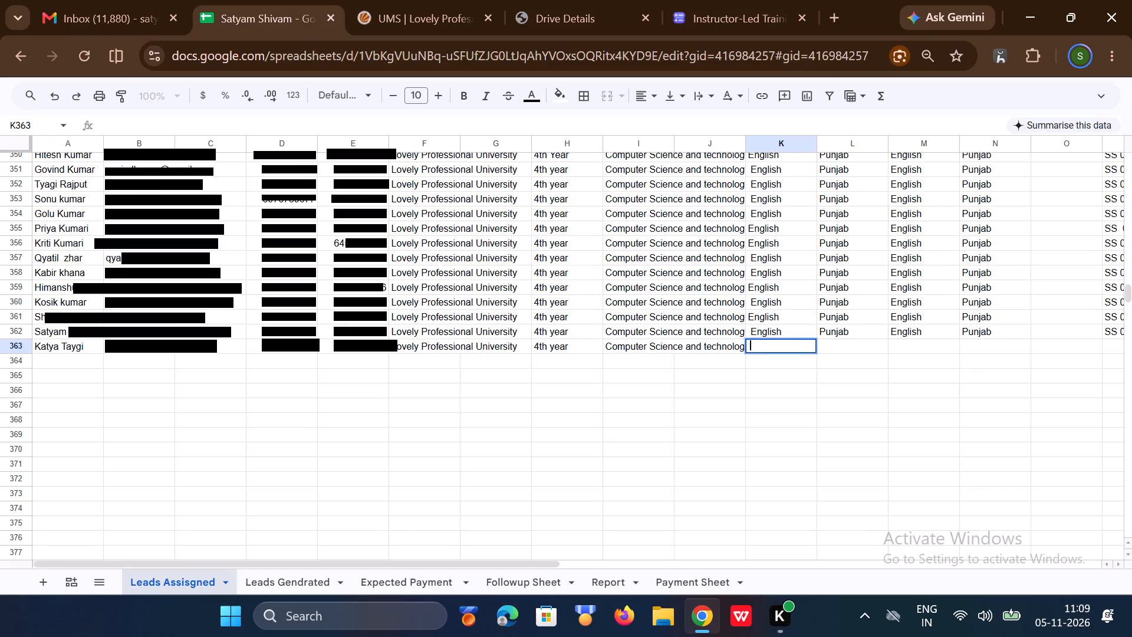
key("shift+e")
type("nglish")
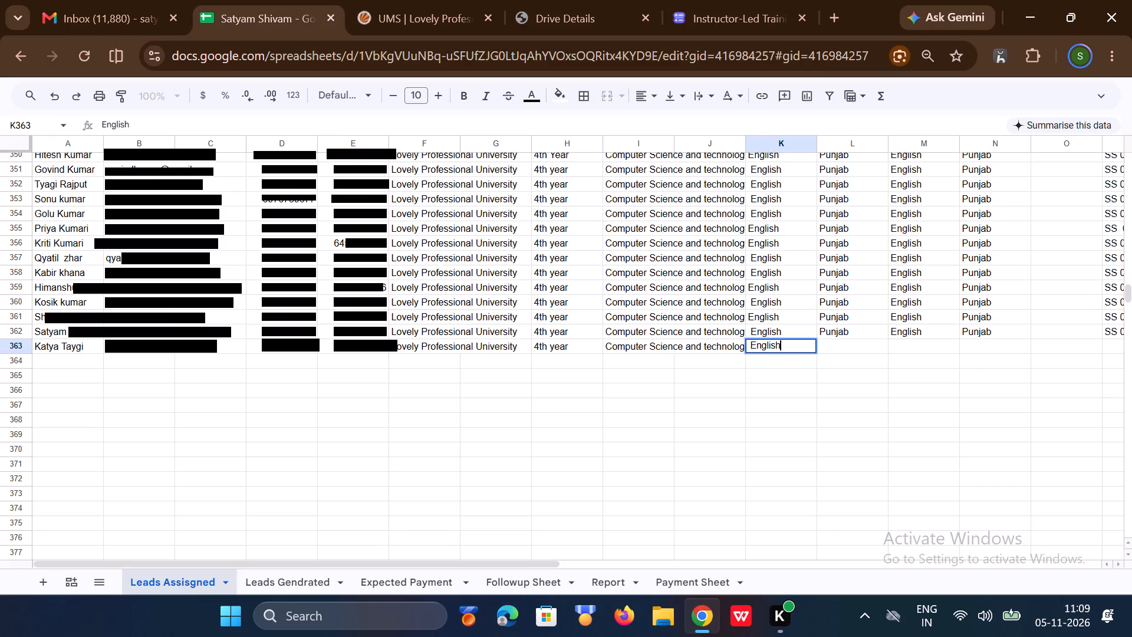
left_click(861, 387)
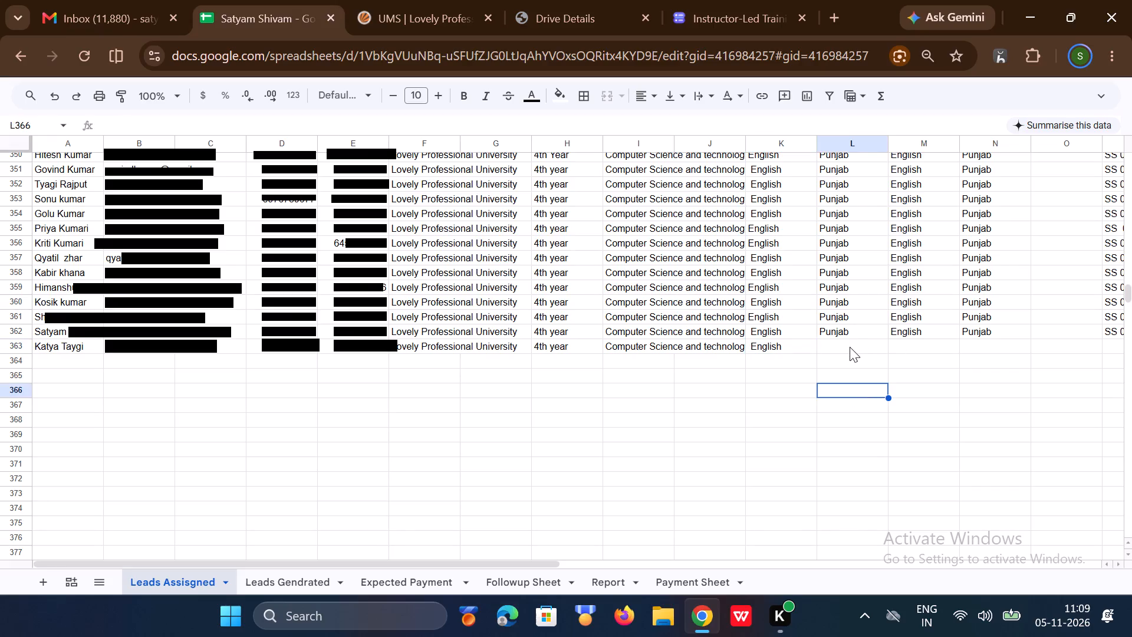
Enter "Punjab" in cell L363 of the new lead's row.
double_click(850, 347)
key("shift+p")
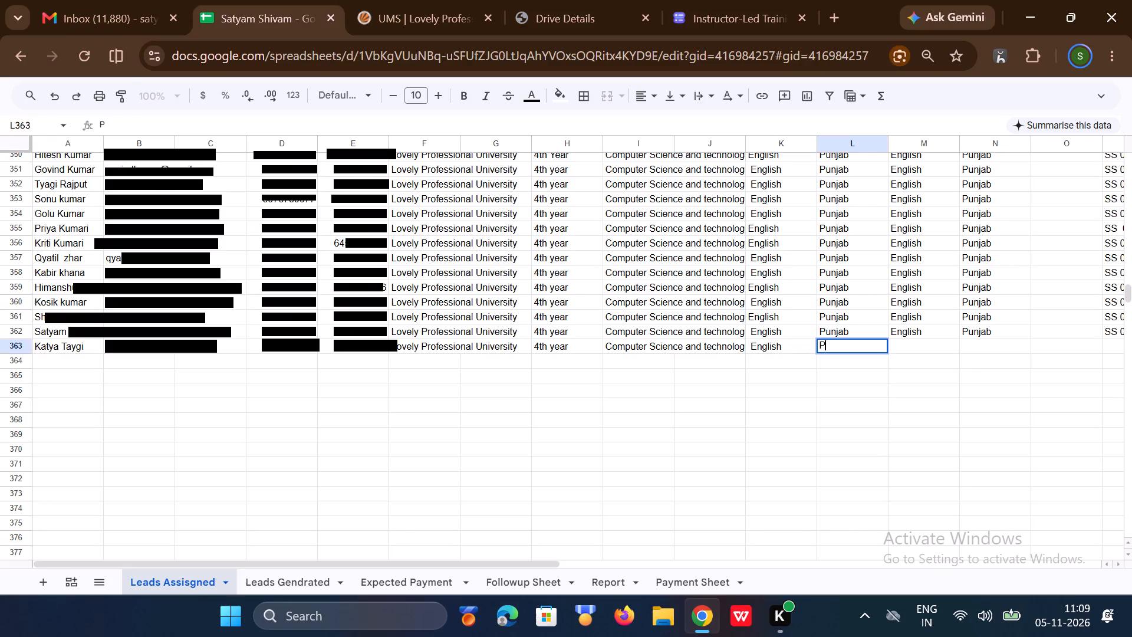
type("unjab")
Enter "English" in cell M363 of the new lead's row.
double_click(917, 350)
key("shift+e")
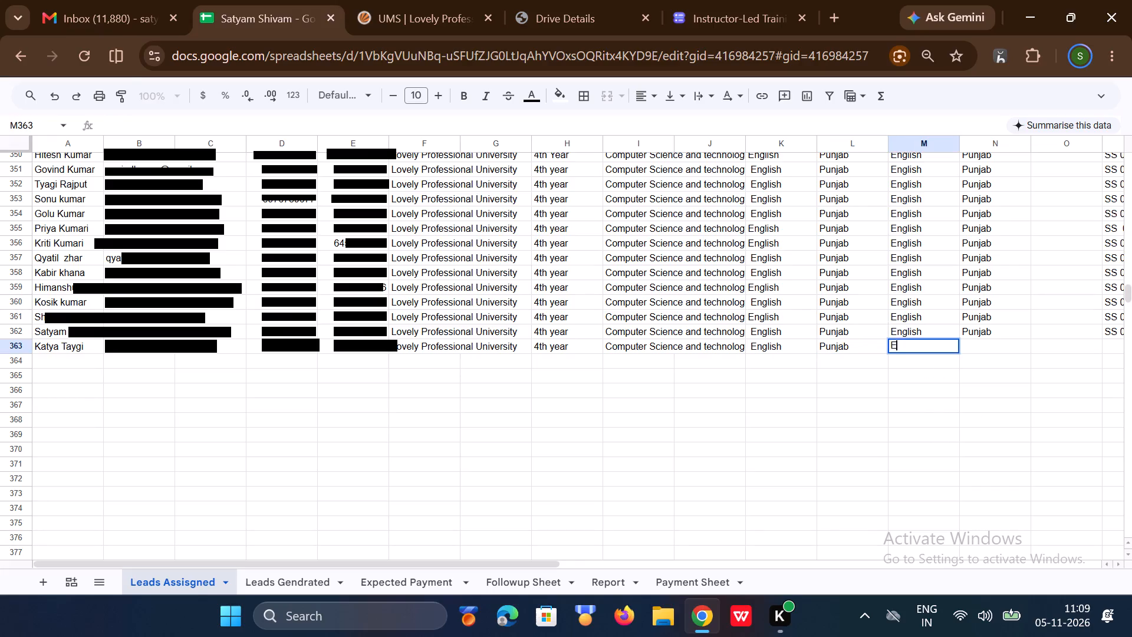
key("n")
key("g")
type("lish")
Enter "Punjab" with a leading space in cell N363 of the new lead's row.
double_click(988, 347)
key("space")
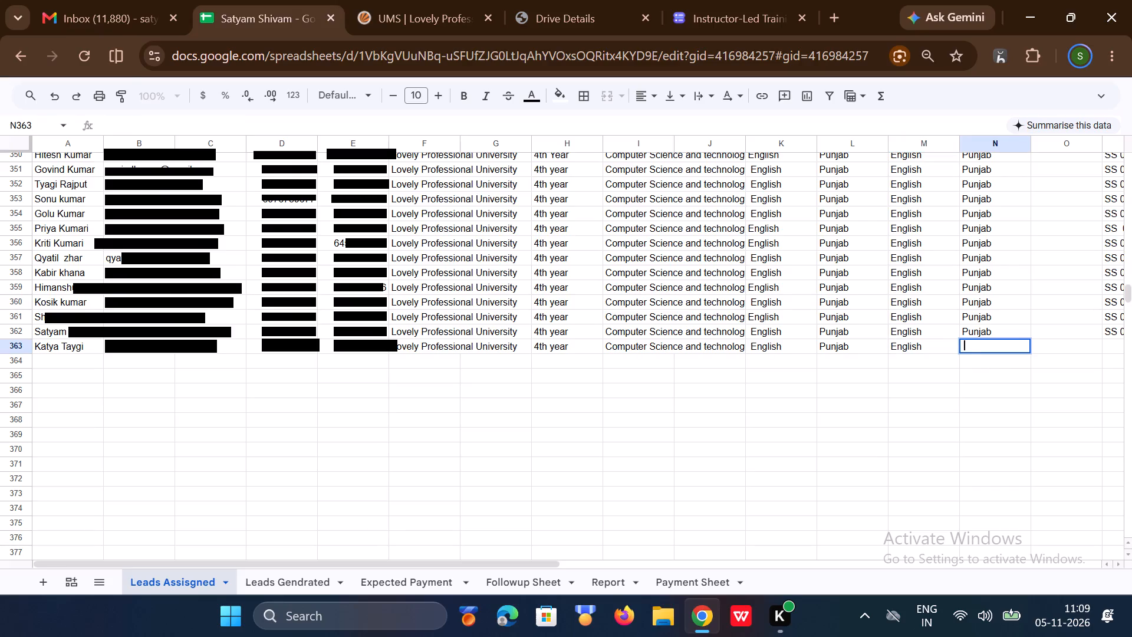
type("P")
type("unjab")
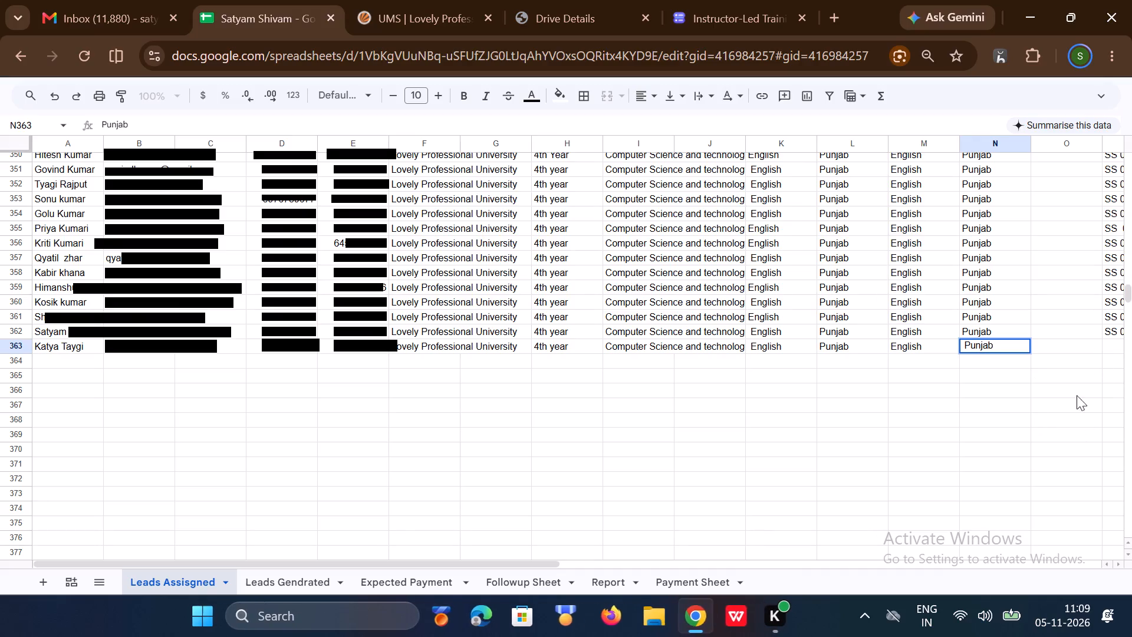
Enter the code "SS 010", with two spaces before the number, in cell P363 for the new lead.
scroll(1074, 378, "left", 2)
left_click(1032, 392)
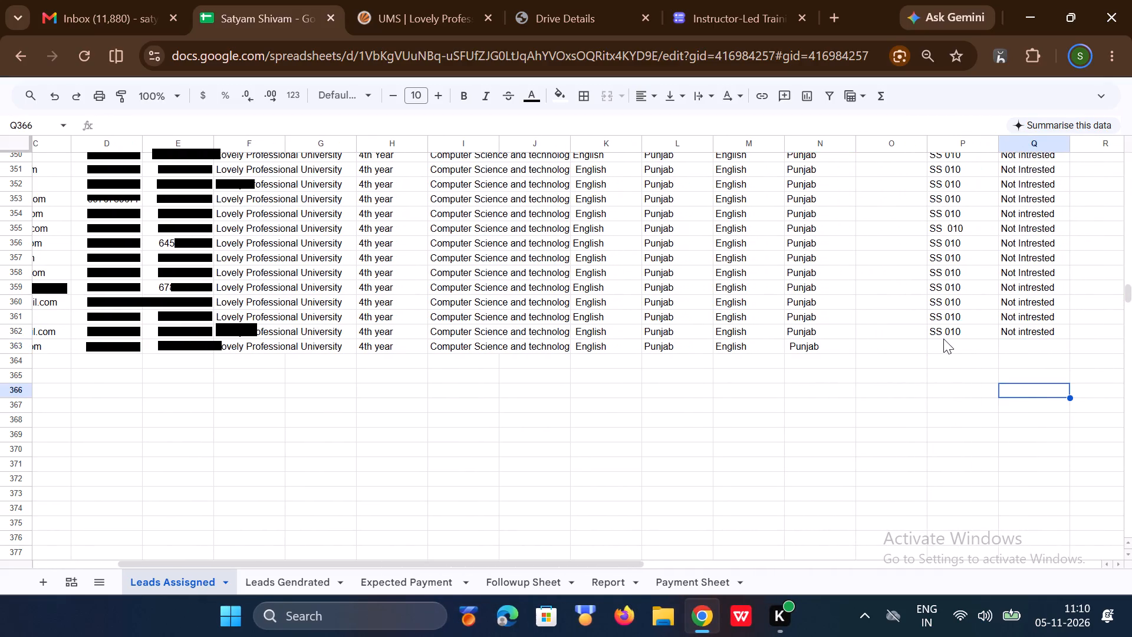
double_click(943, 342)
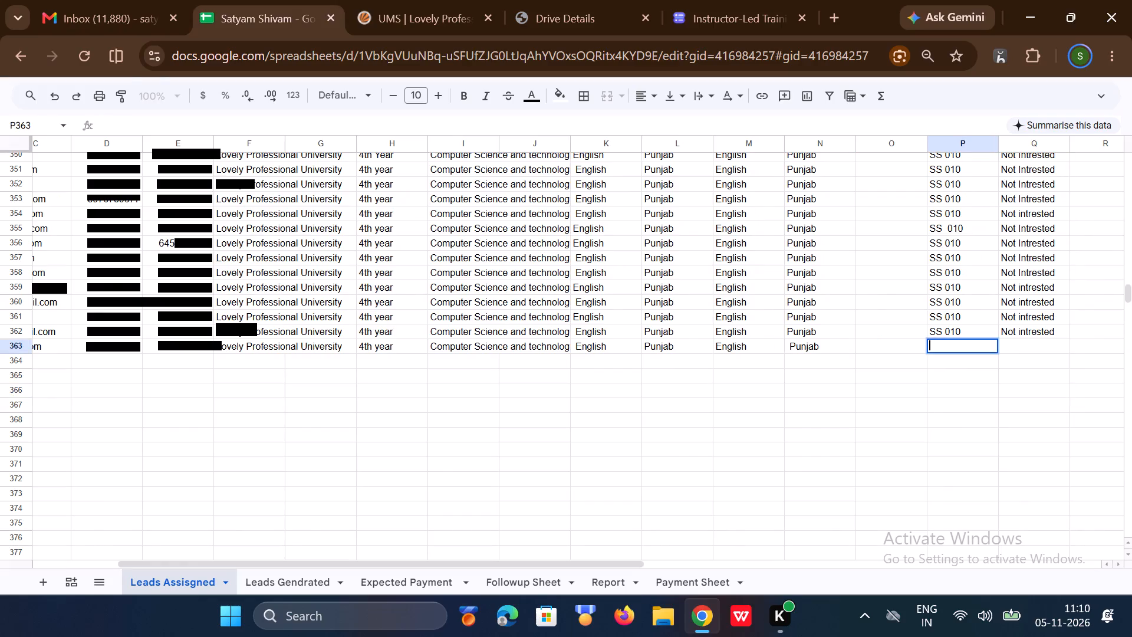
type("SS v")
key("BackSpace")
key("space")
type("010")
Enter "ntrested" in italics as the new lead's interest status in cell Q363.
double_click(1029, 348)
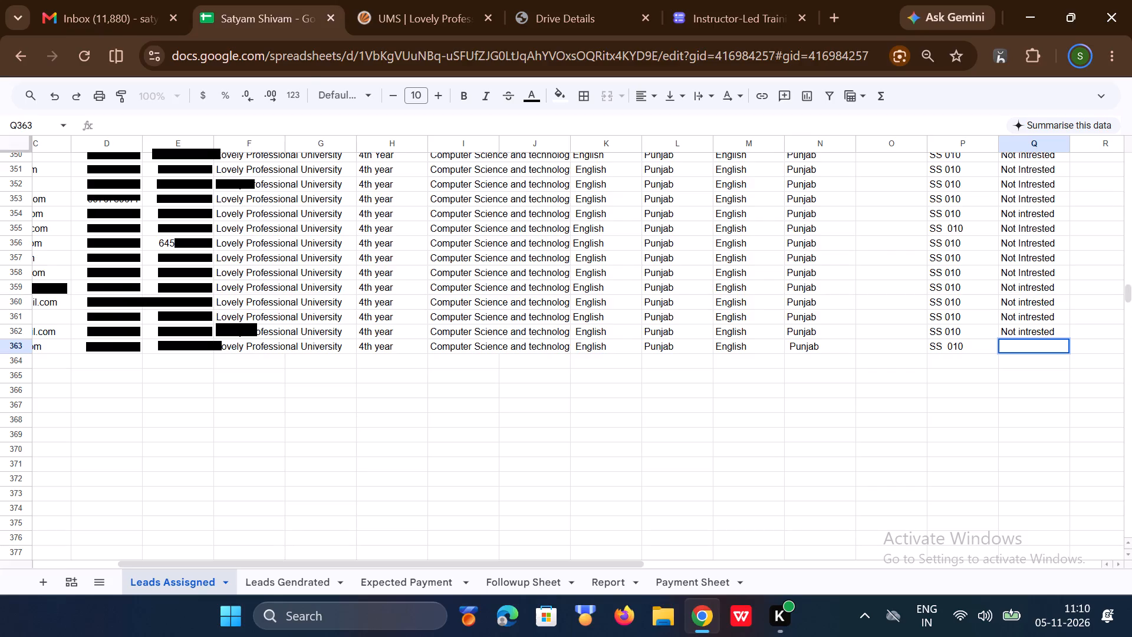
key("ctrl+i")
type("ntrested")
left_click(1036, 383)
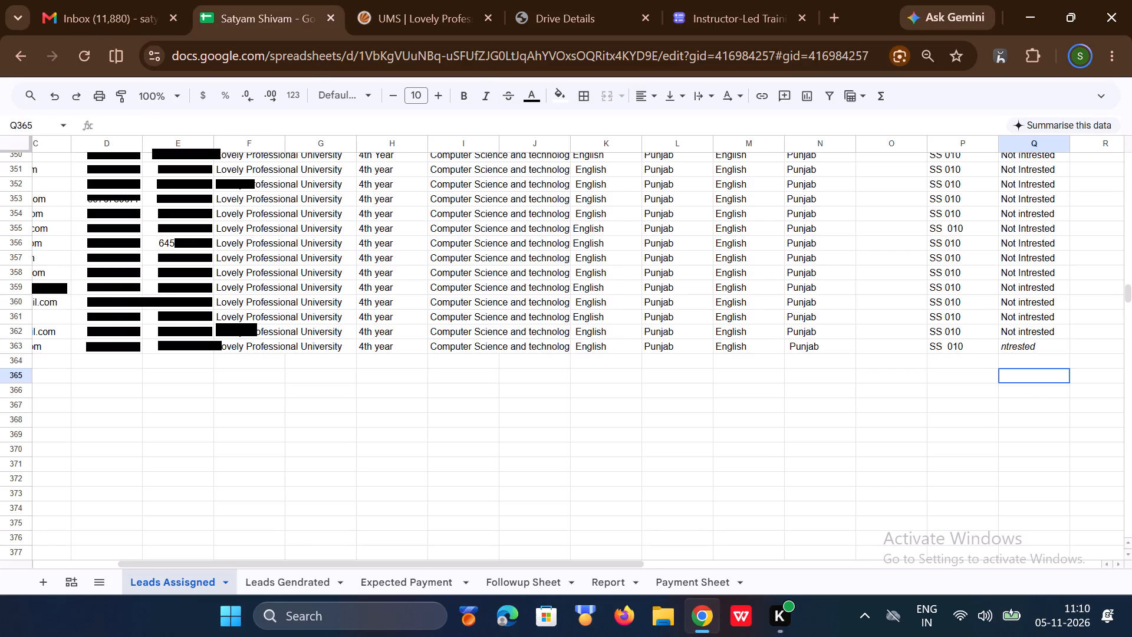
Insert an "i" at the start of the status in cell Q363 so it reads "intrested".
scroll(1036, 383, "left", 1)
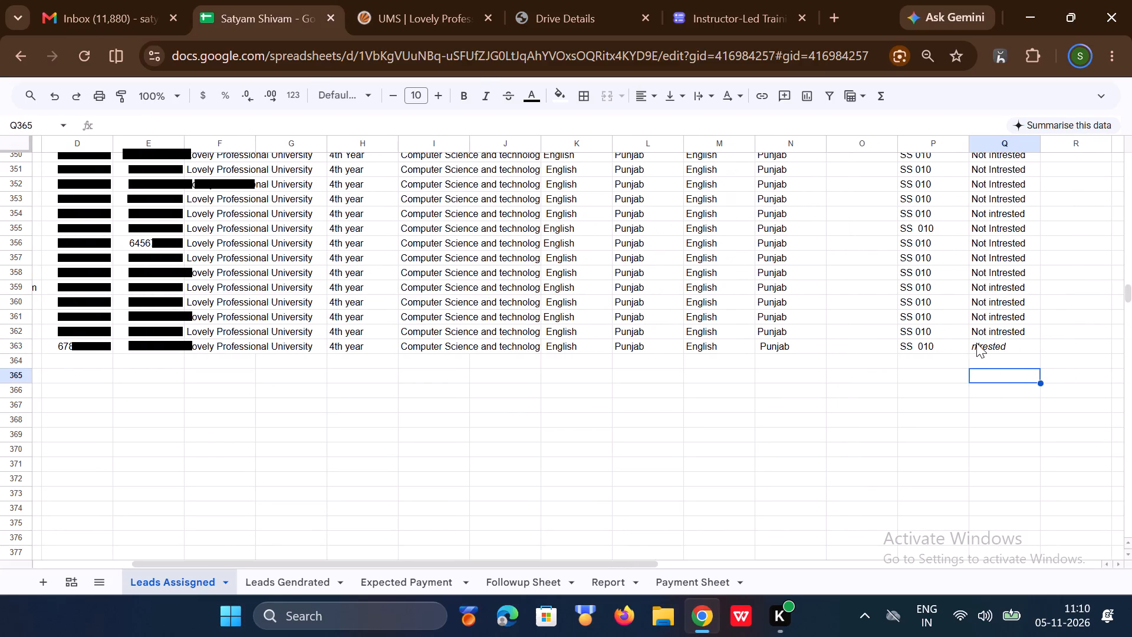
double_click(976, 343)
key("Left")
key("Left")
key("Left")
key("Left")
key("Left")
key("Left")
key("Left")
key("Left")
key("Left")
key("Left")
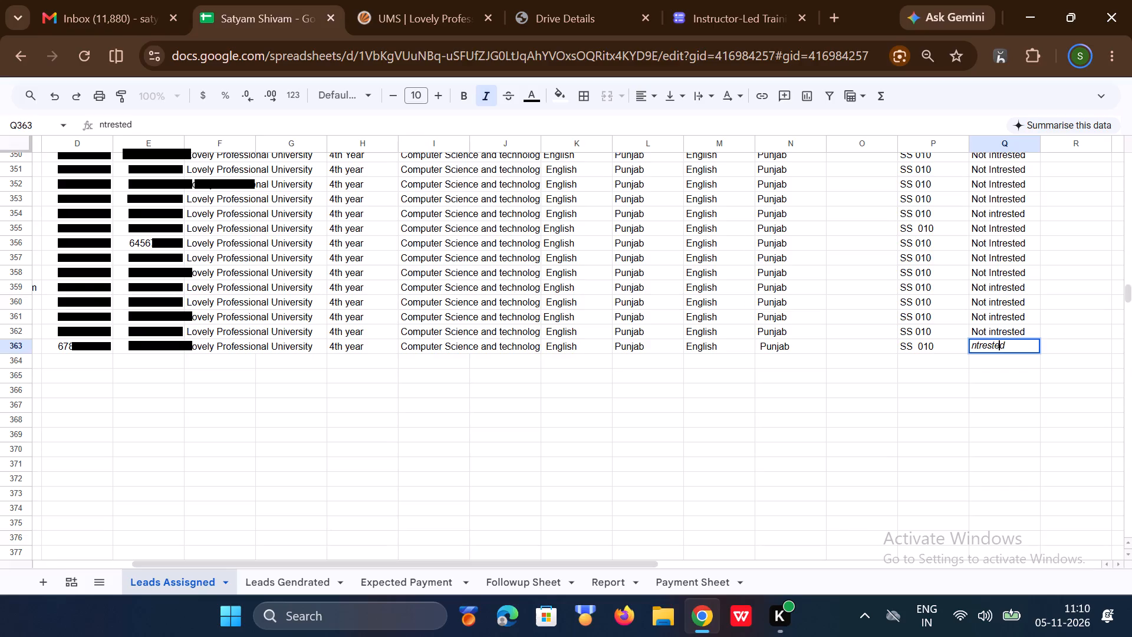
key("i")
left_click(781, 475)
Enter the next lead's name in cell A364, starting with the first name.
scroll(781, 475, "left", 1)
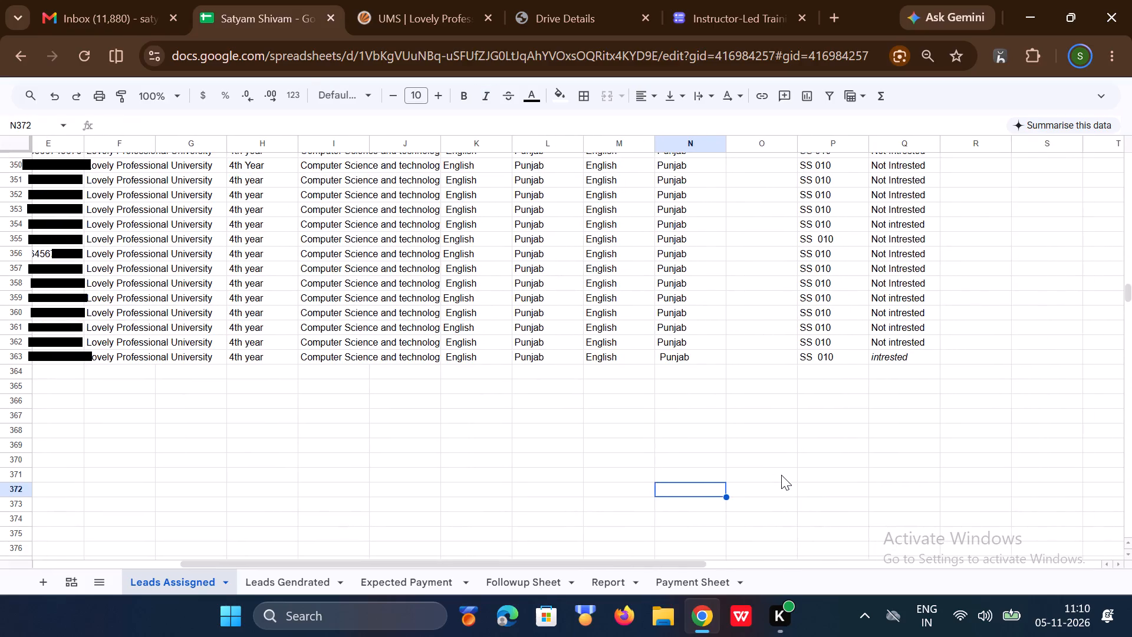
scroll(781, 475, "right", 7)
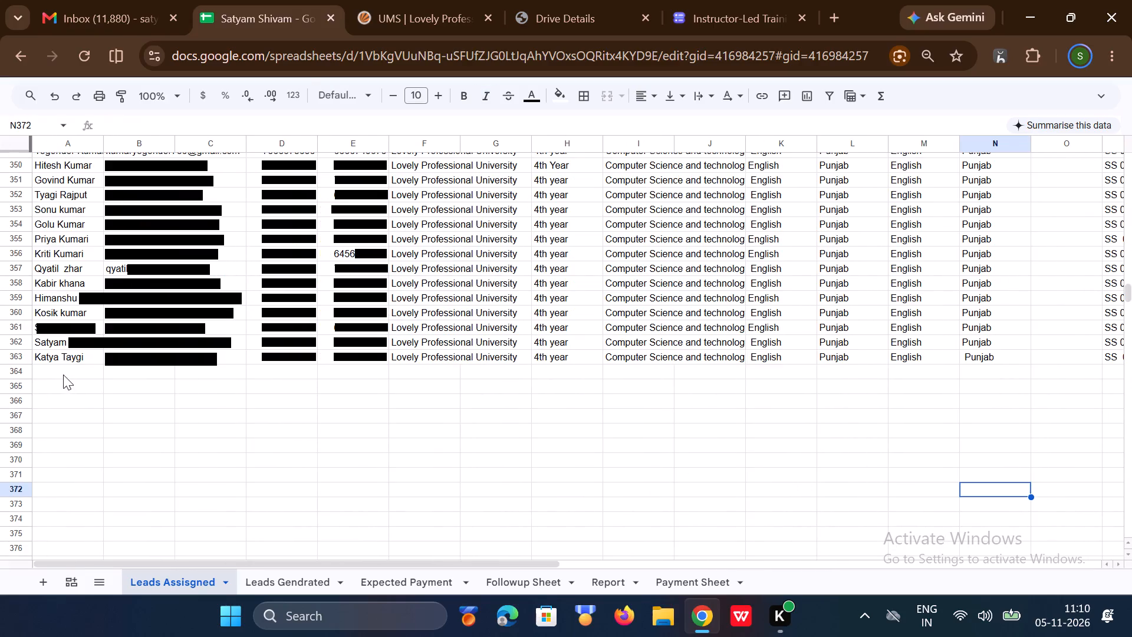
double_click(63, 375)
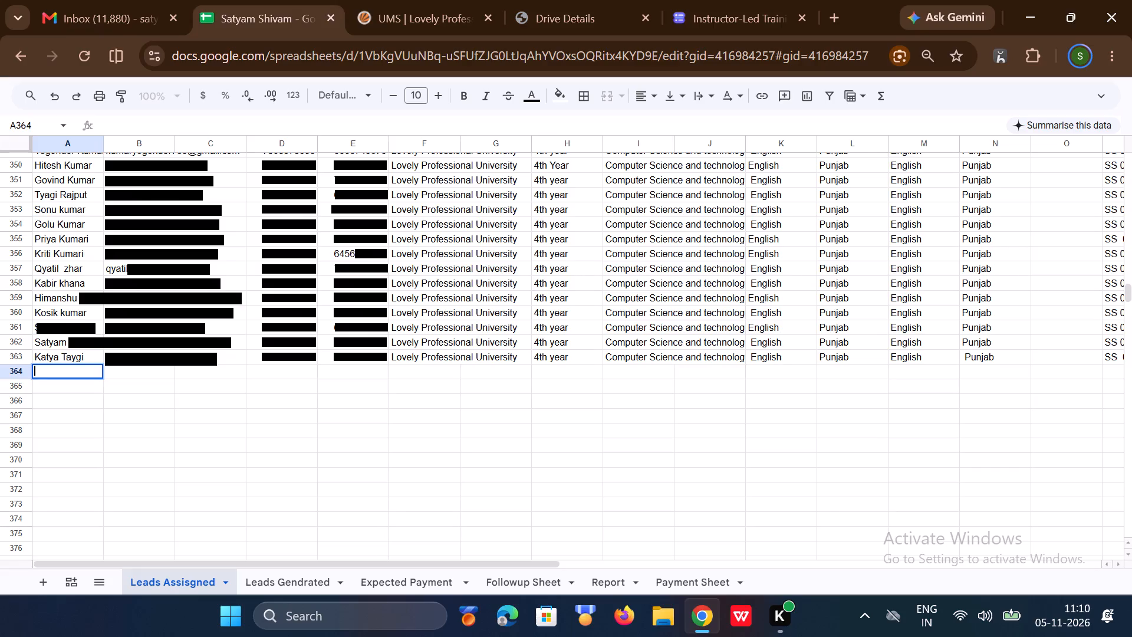
key("shift+d")
key("o")
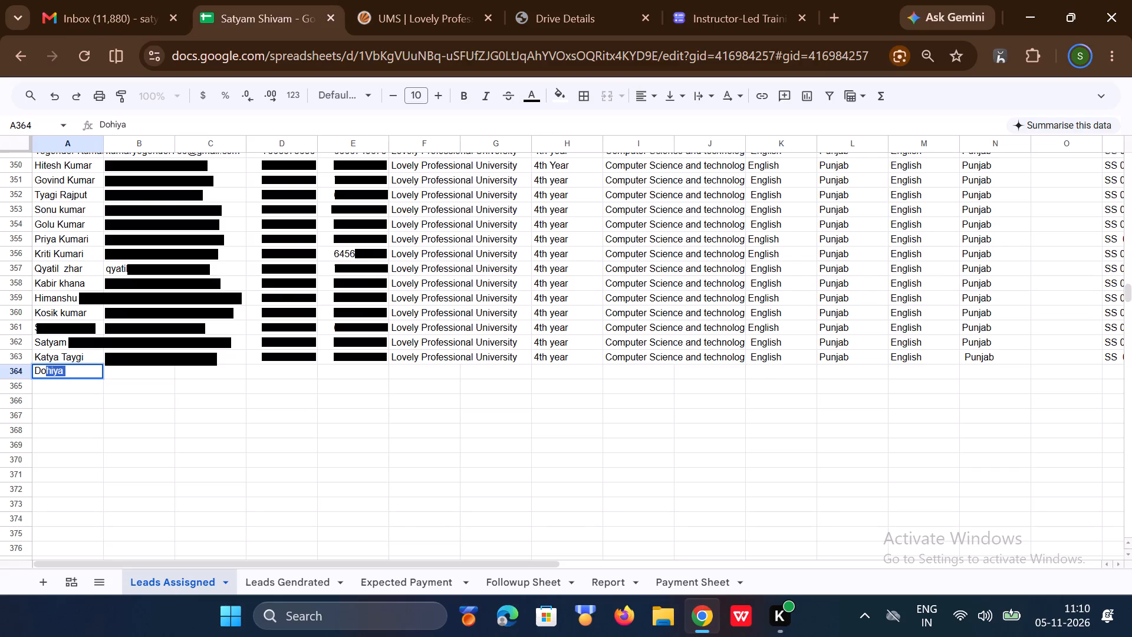
key("b")
key("BackSpace")
key("BackSpace")
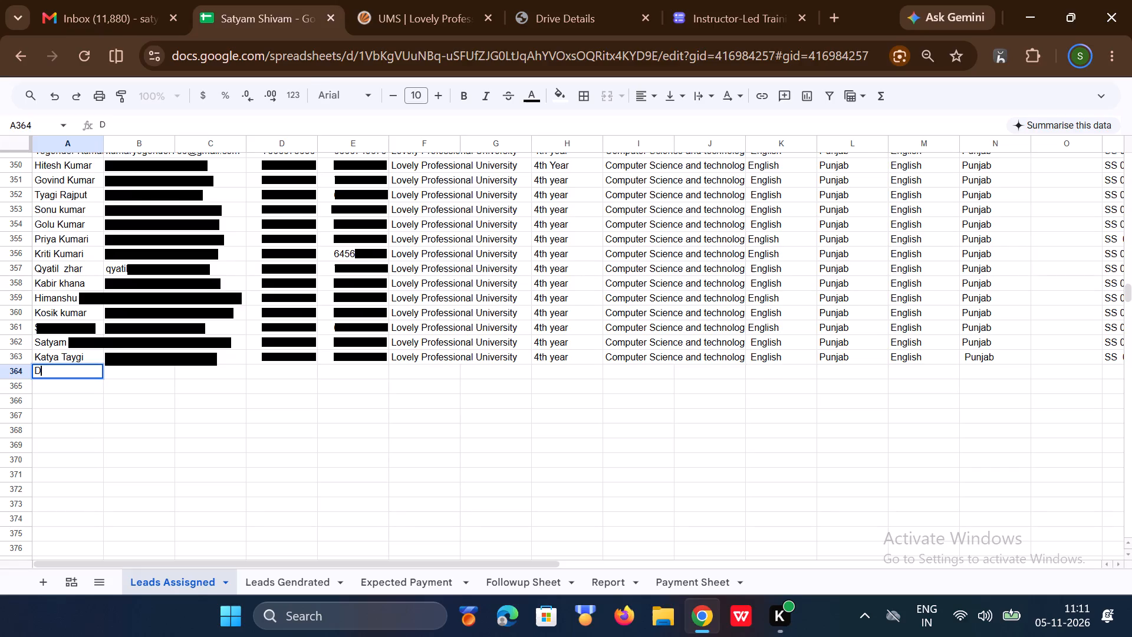
key("h")
key("BackSpace")
key("e")
type("nnesh")
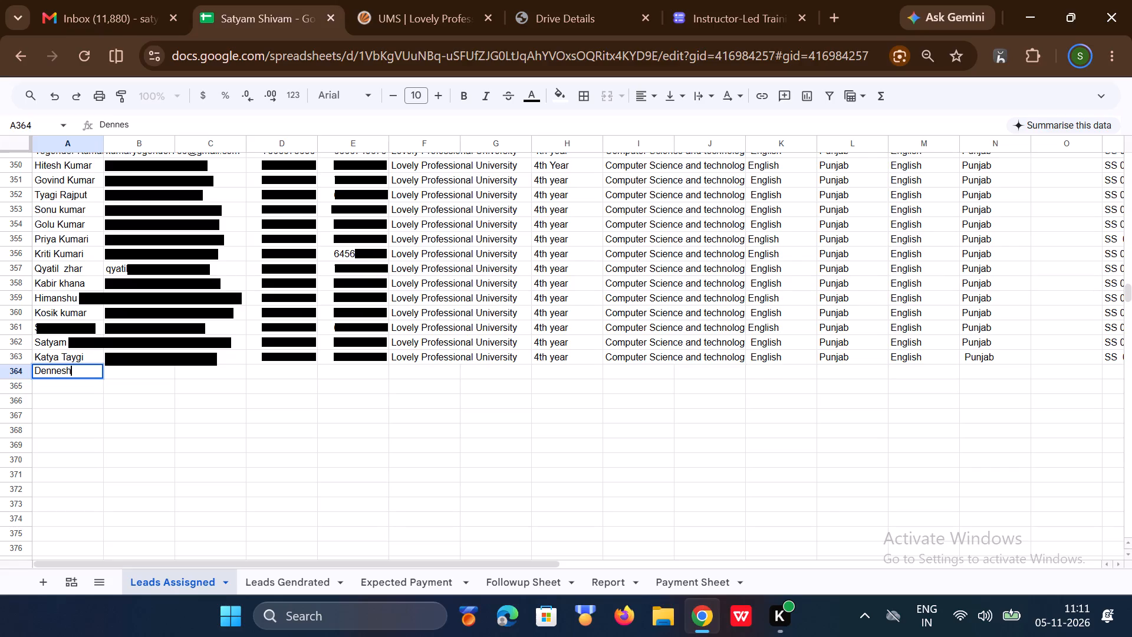
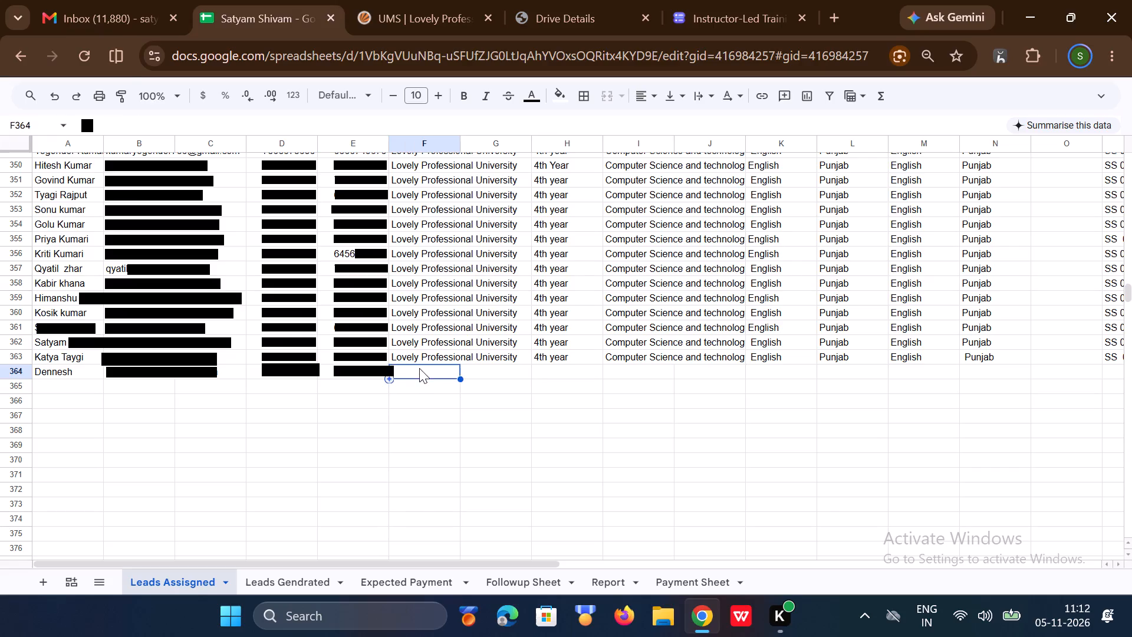
Enter "Lovely Professional University" as the new lead's university in cell F364.
key("shift+l")
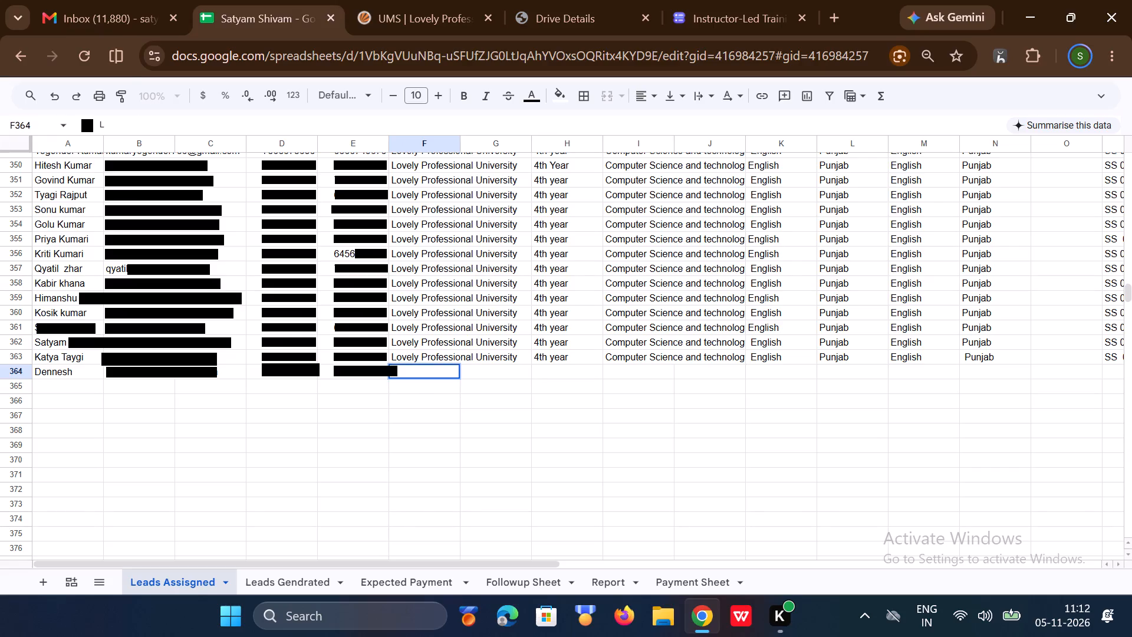
key("o")
key("n")
key("e")
type("ly")
key("space")
key("Left")
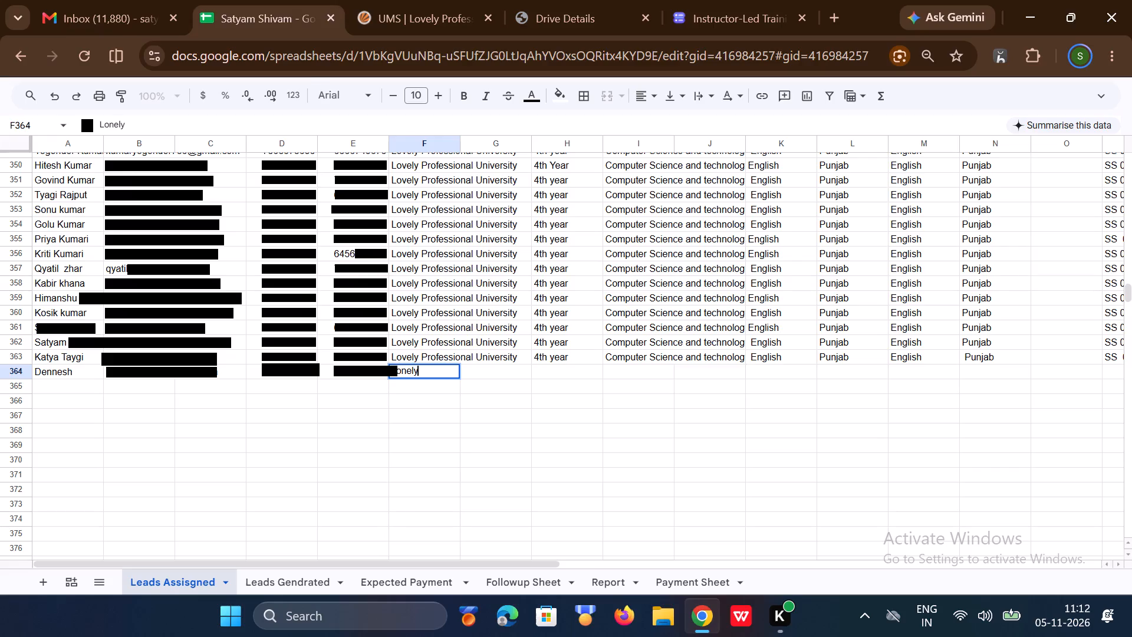
key("Left")
key("Left")
key("Left")
key("BackSpace")
key("v")
key("Right")
key("Right")
key("Right")
key("Right")
key("shift+p")
type("rofessional")
key("space")
key("shift+u")
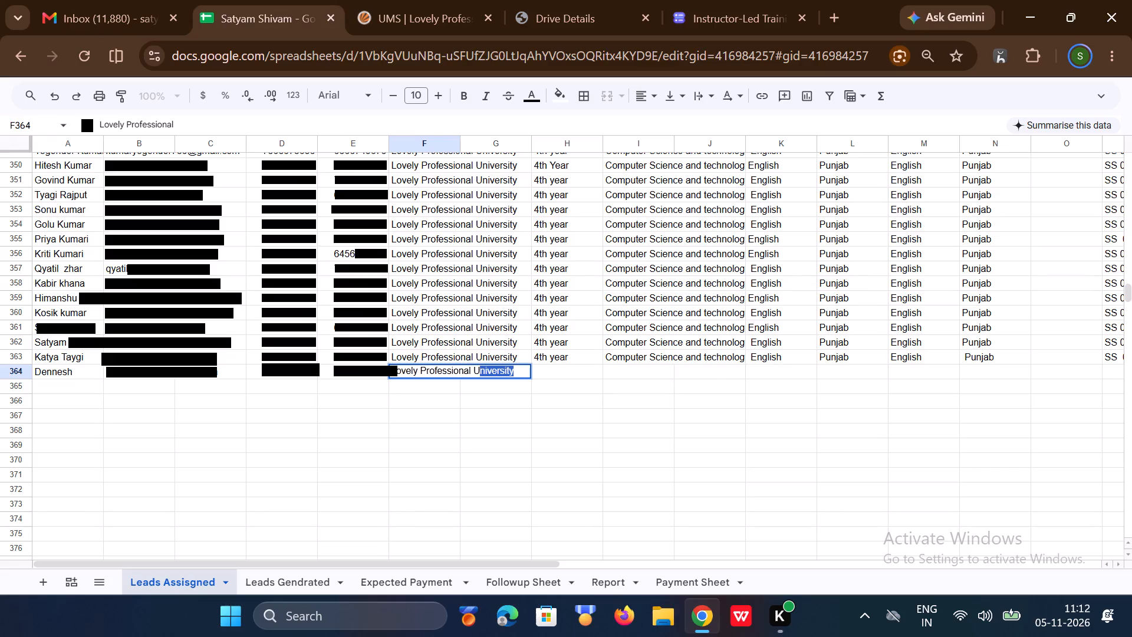
type("niver")
type("sity")
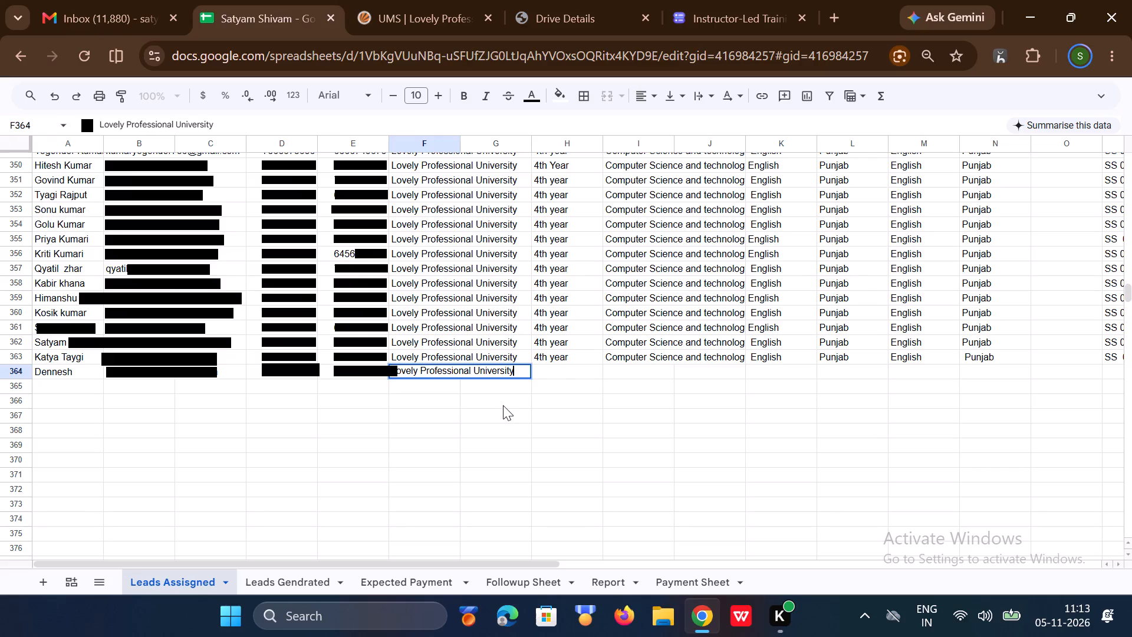
Enter "4th year" as the new lead's year of study in cell H364.
left_click(557, 379)
double_click(554, 372)
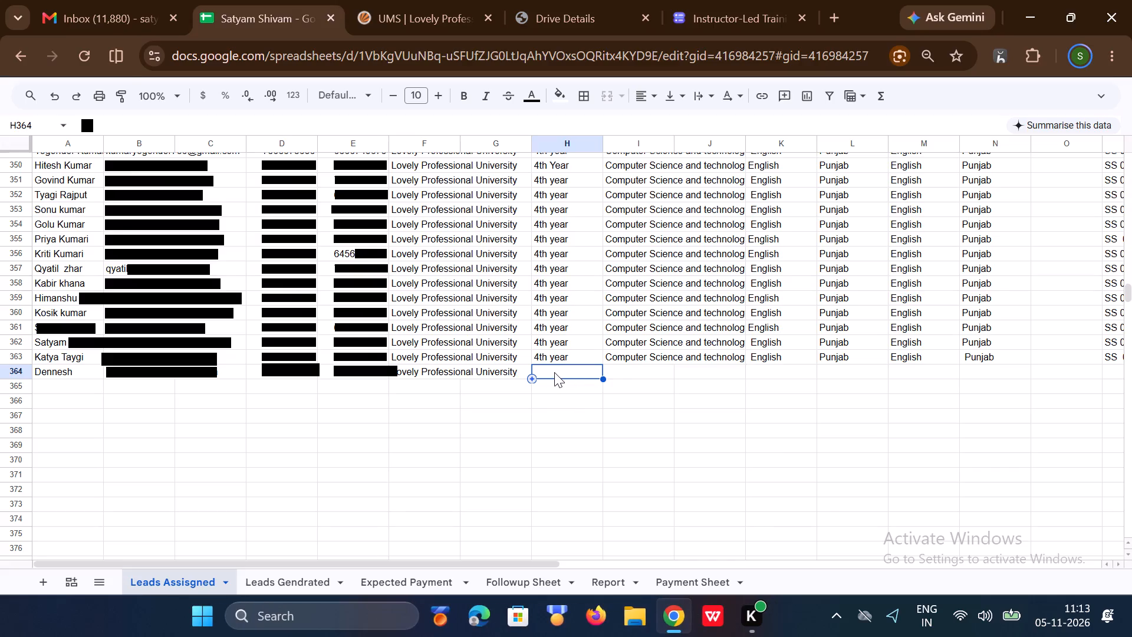
key("shift+dollar")
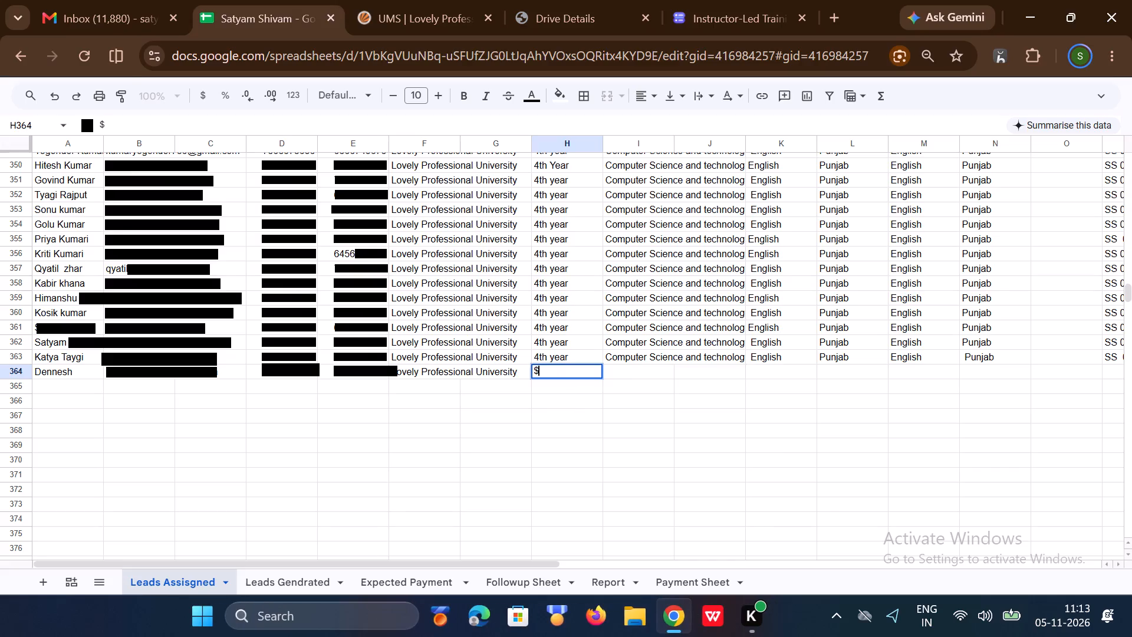
key("BackSpace")
type("4th year")
Enter "Computer Science and technology" as the new lead's field of study in cell I364.
double_click(630, 373)
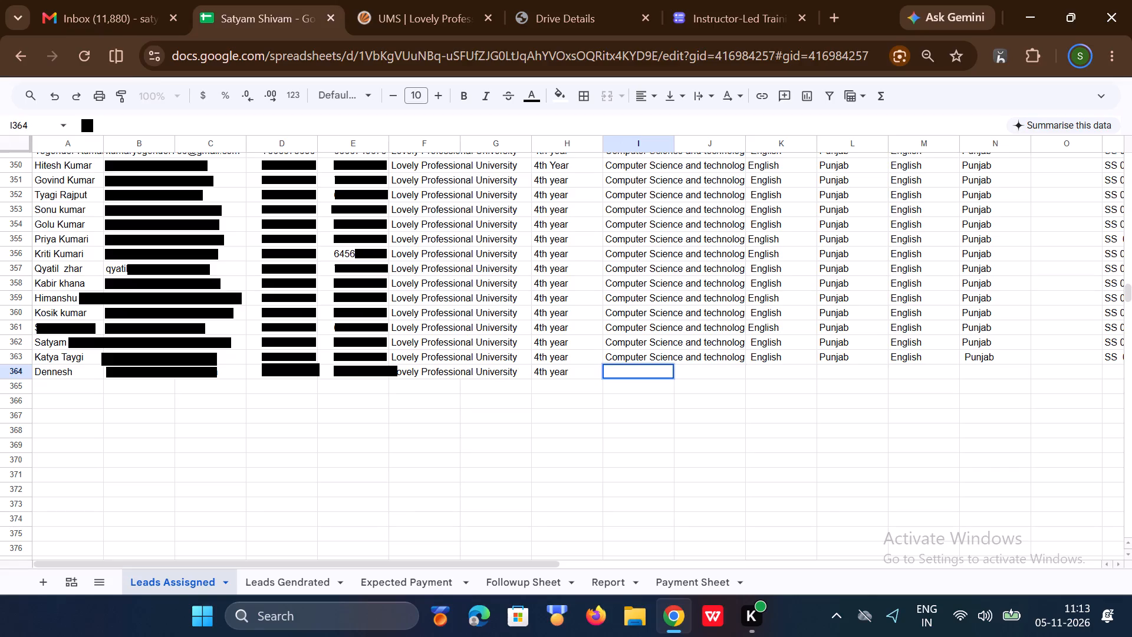
key("shift+c")
key("o")
type("mputer")
key("space")
type("Scv")
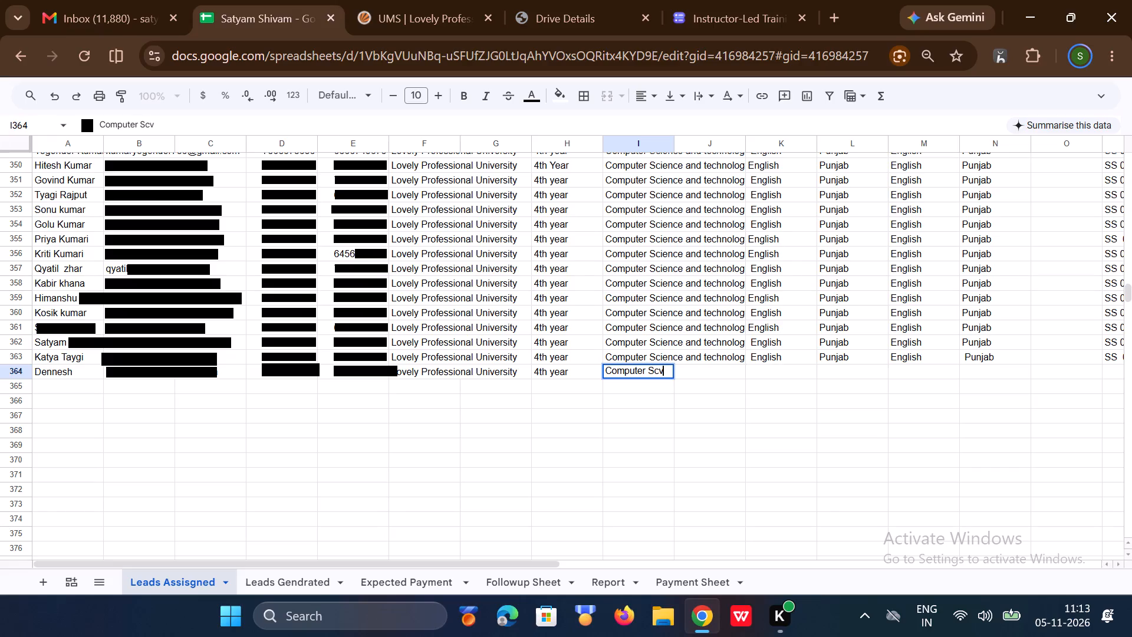
key("BackSpace")
type("ie")
key("n")
type("ce")
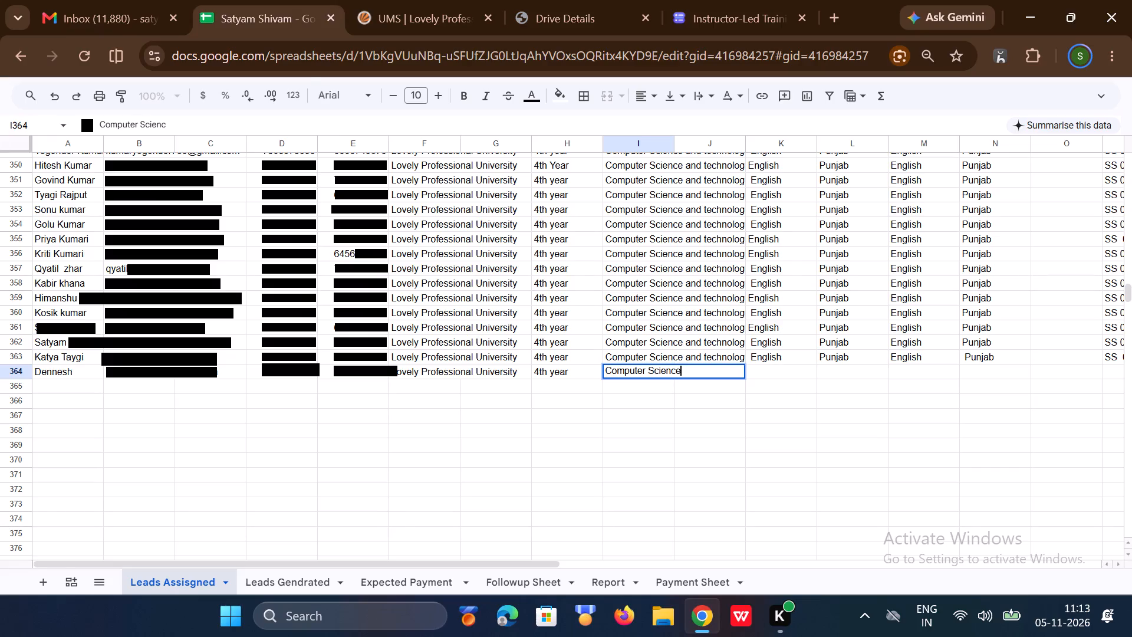
key("space")
type("and")
key("space")
type("techno")
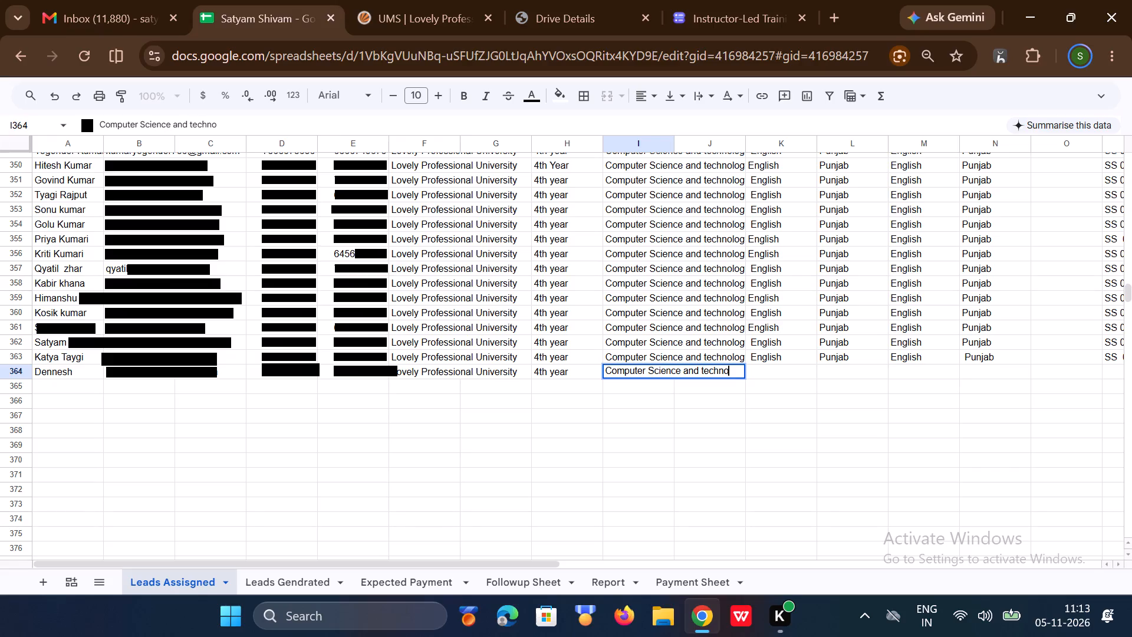
type("logy")
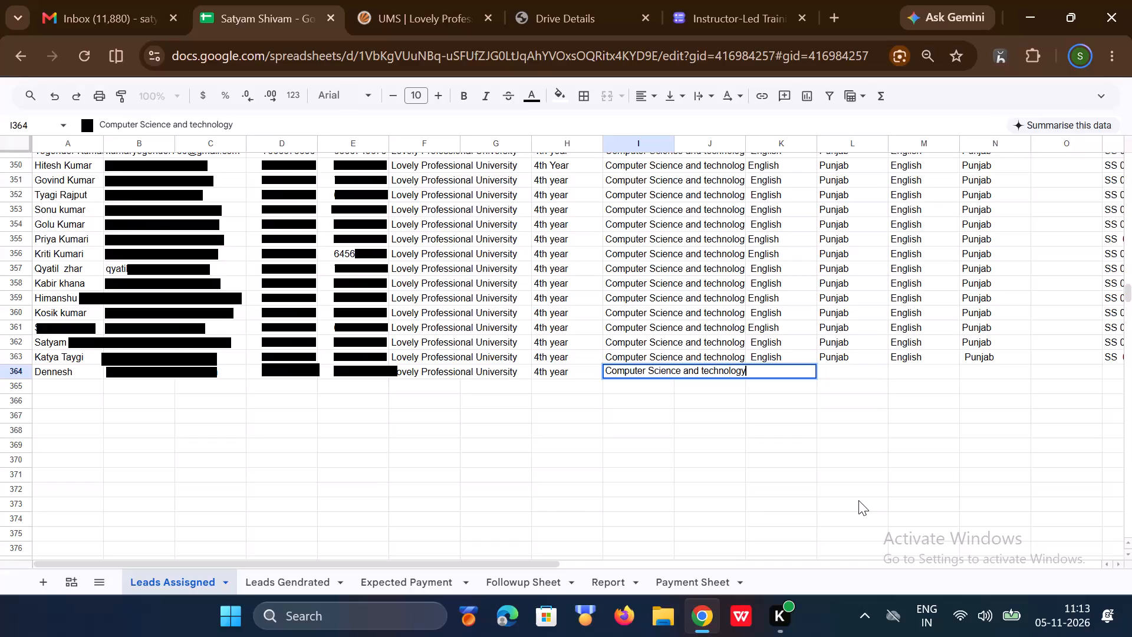
left_click(876, 488)
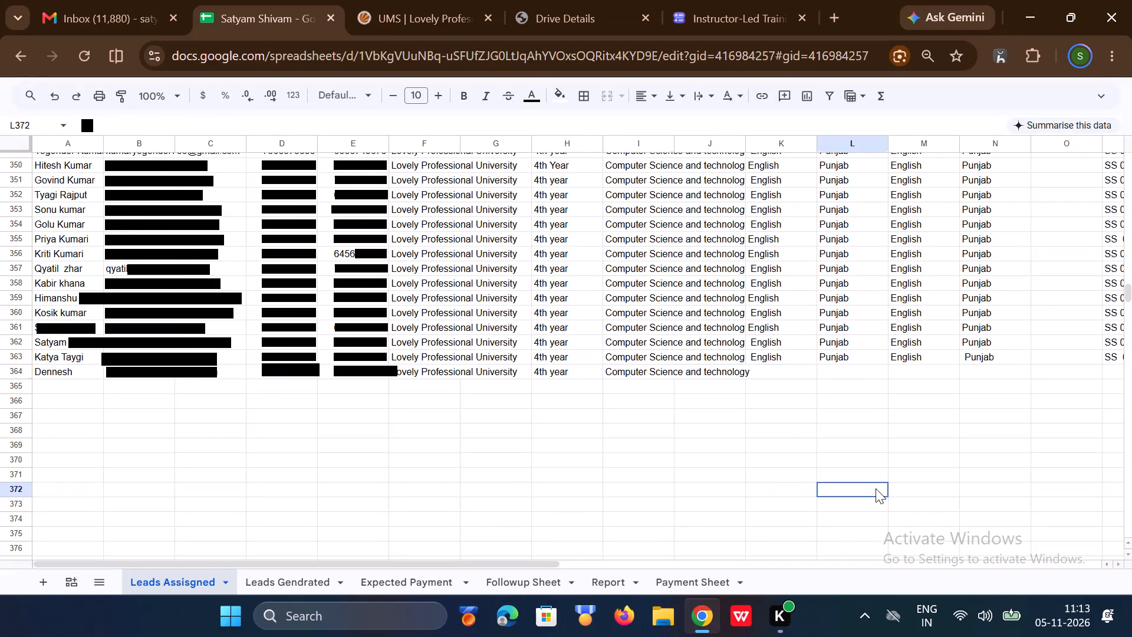
Enter "English" with a leading space in cell K364 for the new lead.
double_click(761, 368)
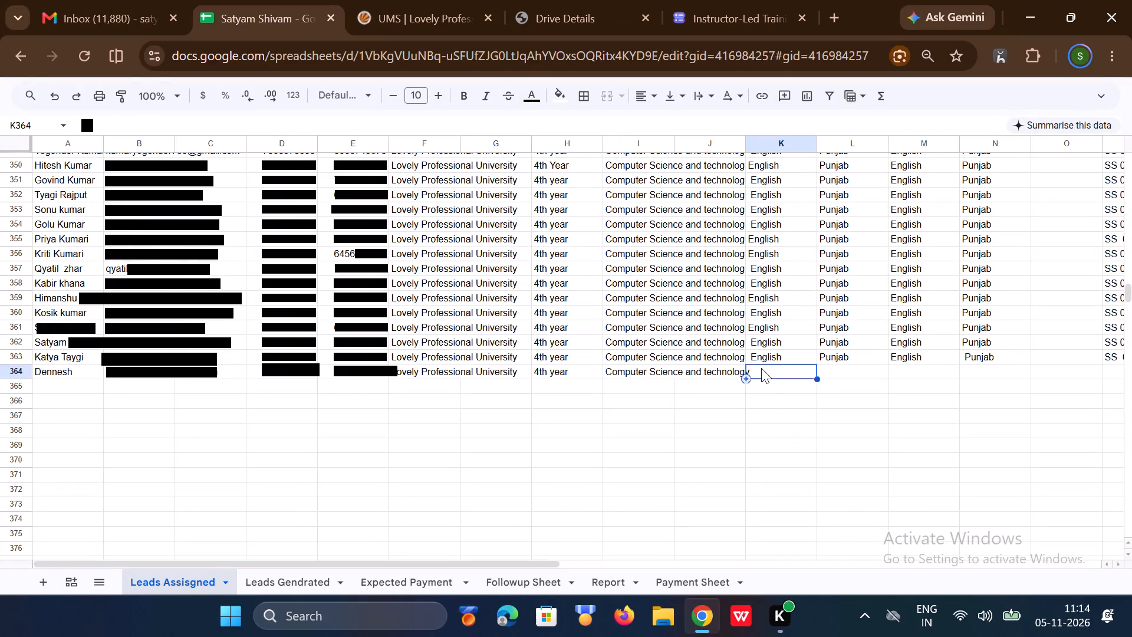
key("space")
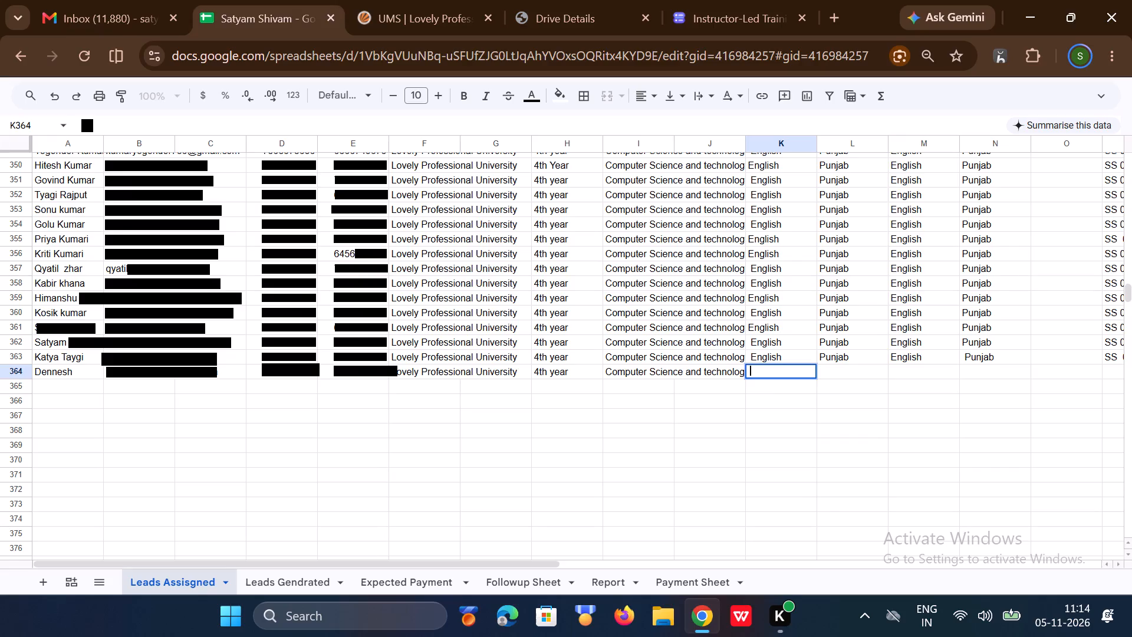
key("shift+e")
type("ng")
type("lish")
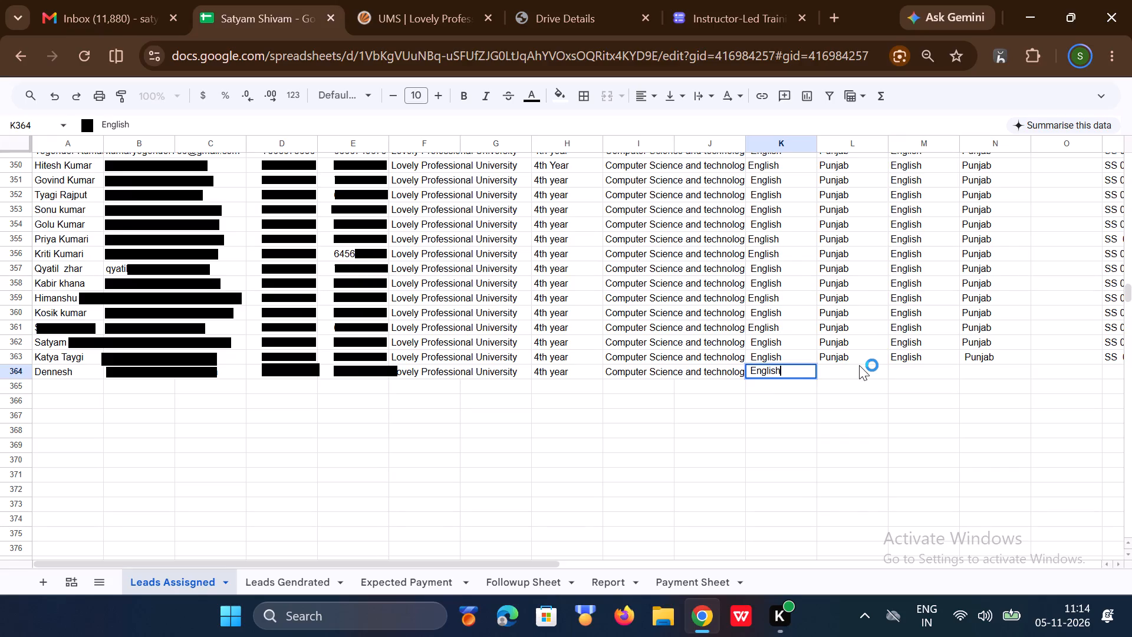
Enter "Punjab" in cell L364 for the new lead.
double_click(853, 366)
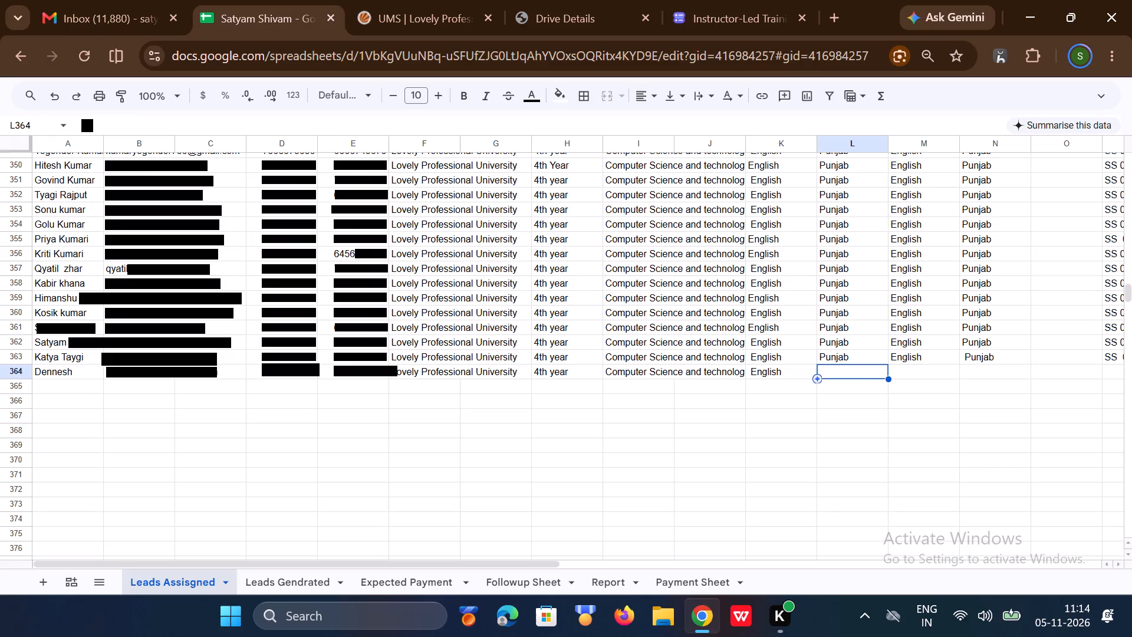
double_click(849, 372)
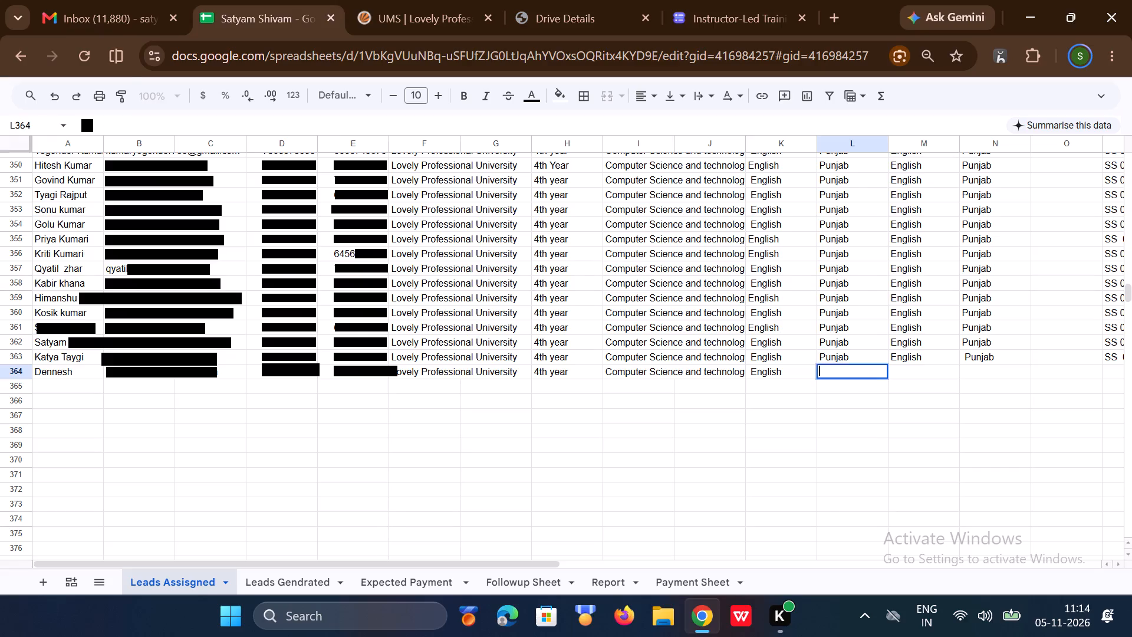
type("Punj")
type("ab")
Enter "English" in cell M364 for the new lead.
double_click(907, 377)
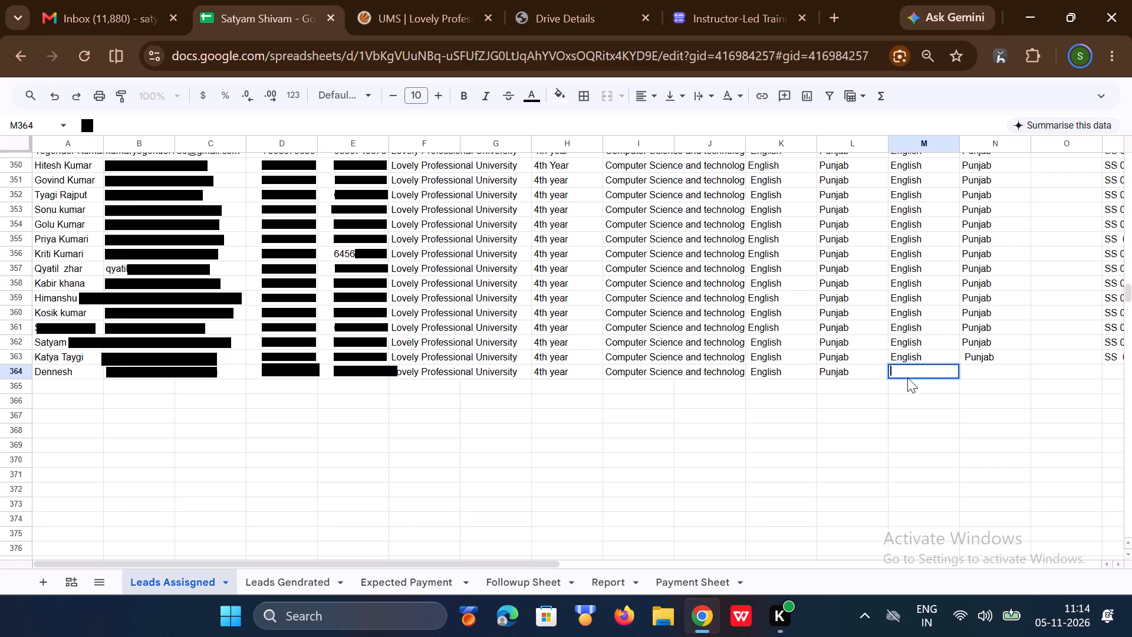
key("shift+e")
key("n")
type("glish")
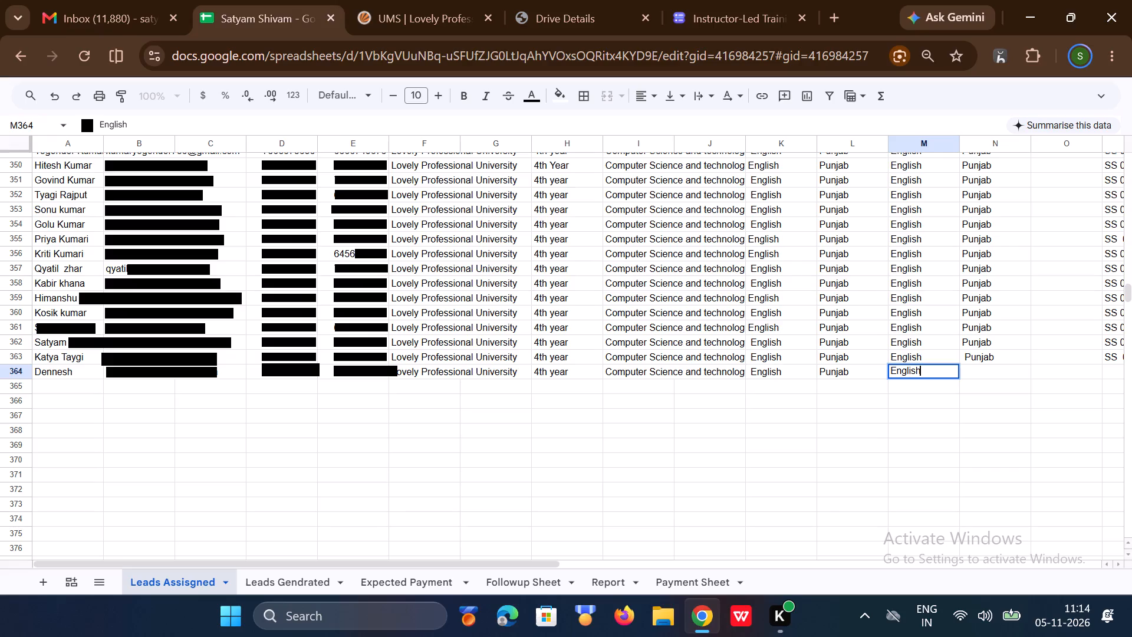
Enter "Punjab" in cell N364, without a leading space, for the new lead.
double_click(970, 376)
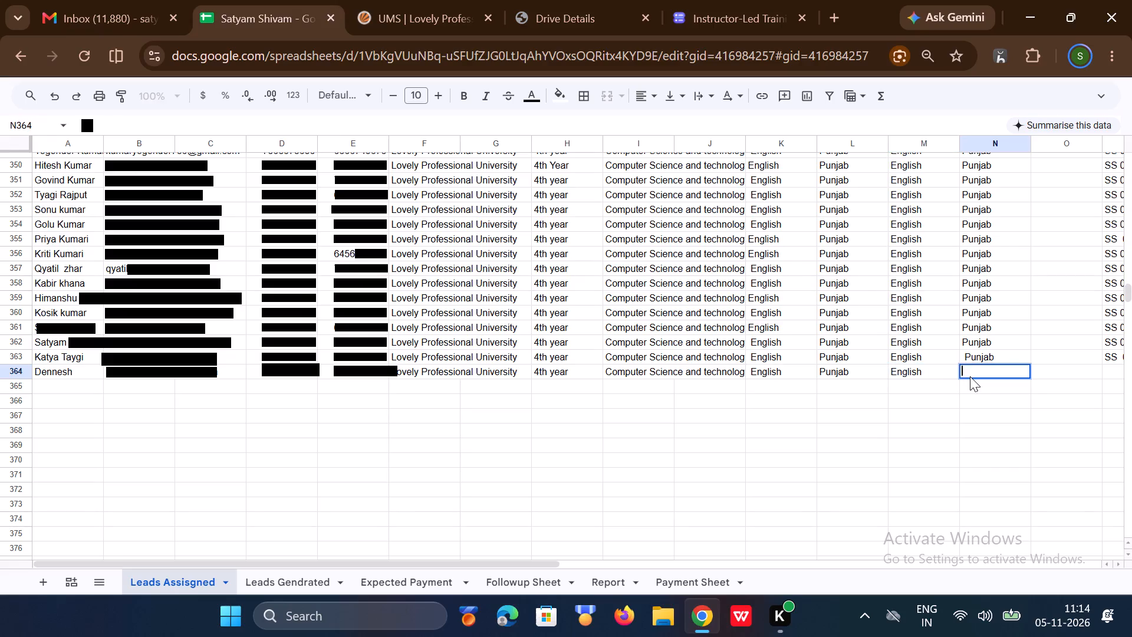
double_click(970, 376)
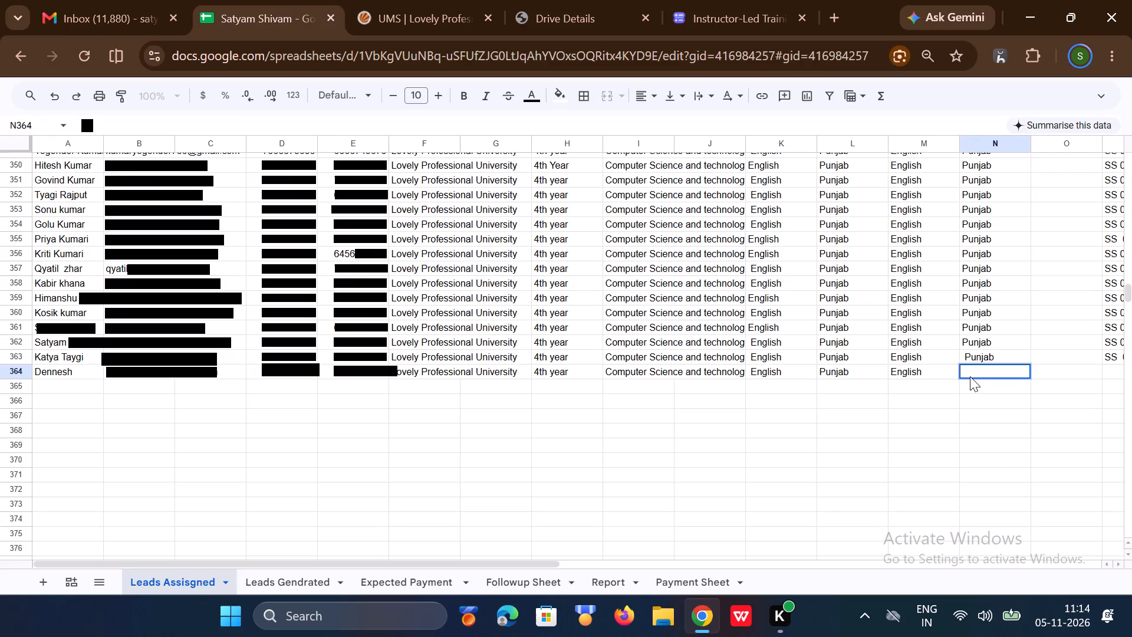
double_click(970, 376)
double_click(989, 366)
key("shift+p")
type("unjab")
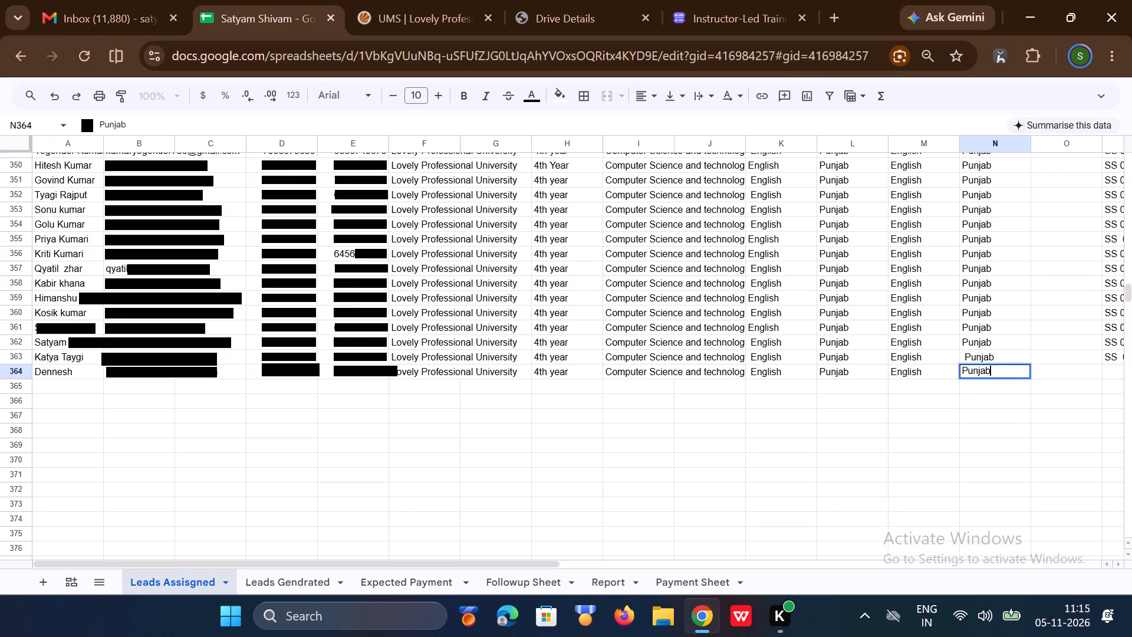
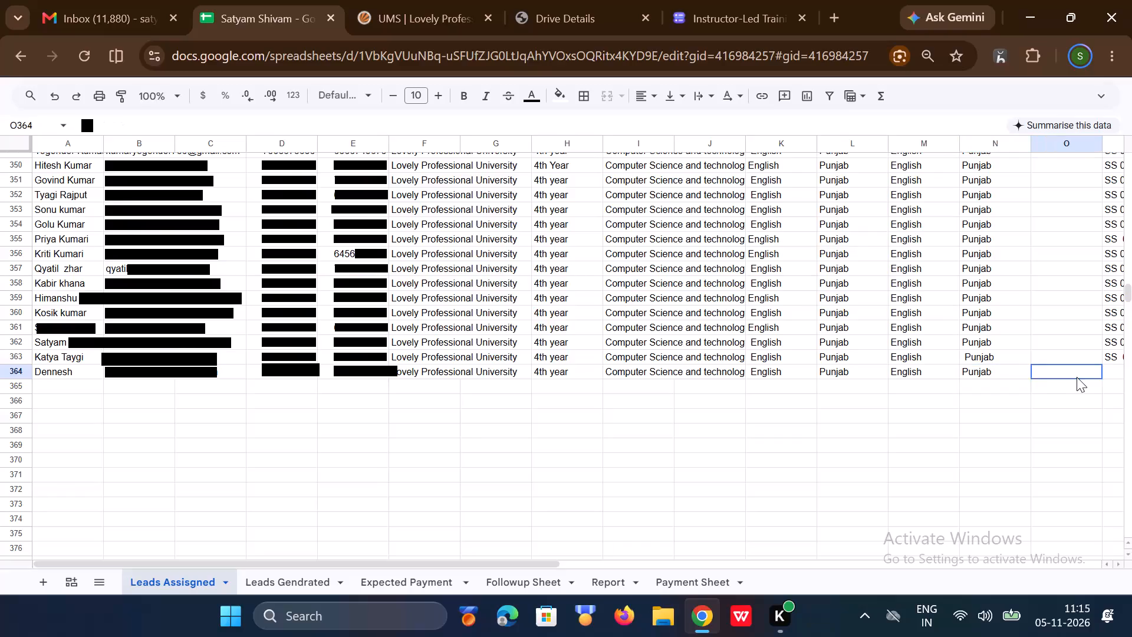
Enter "SS 010" in cell P364 for the new lead.
scroll(1077, 377, "left", 2)
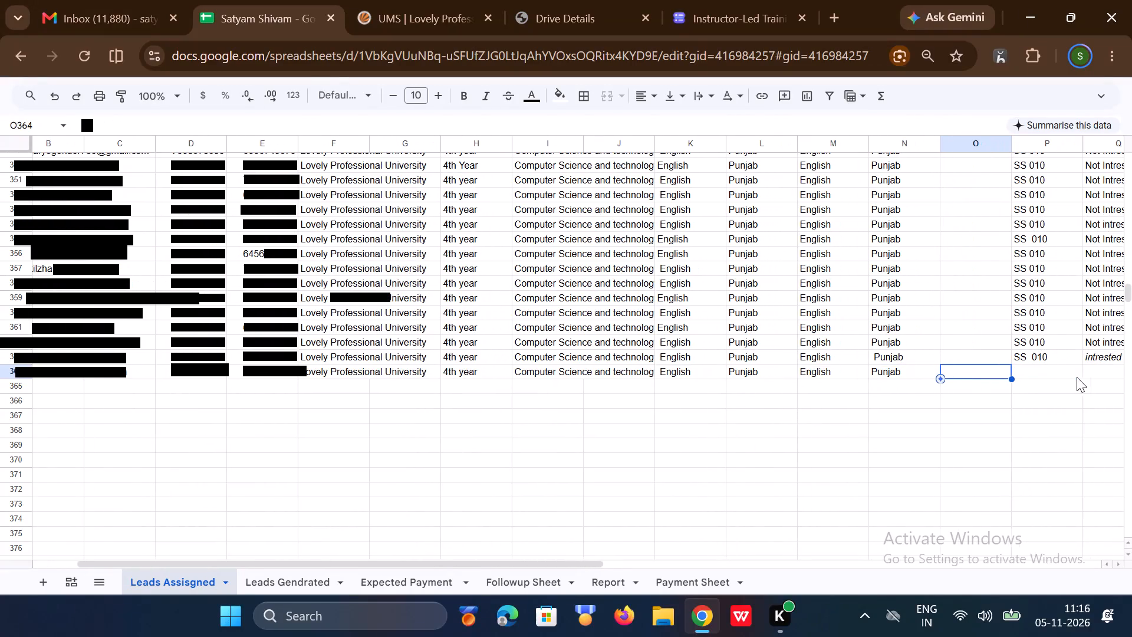
double_click(1035, 375)
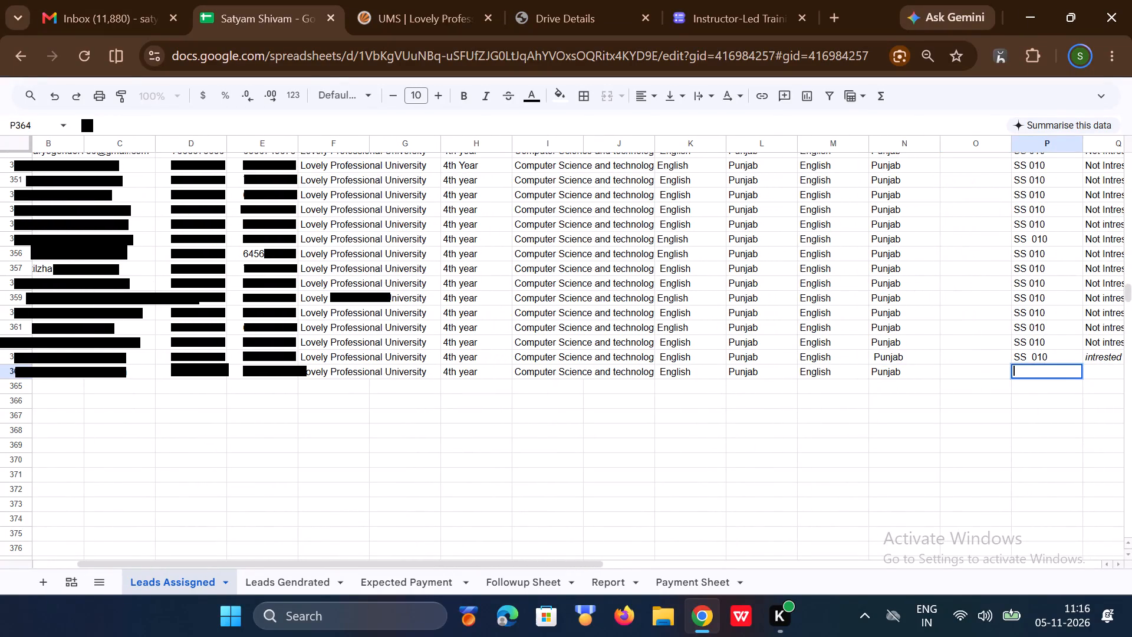
type("SS")
key("space")
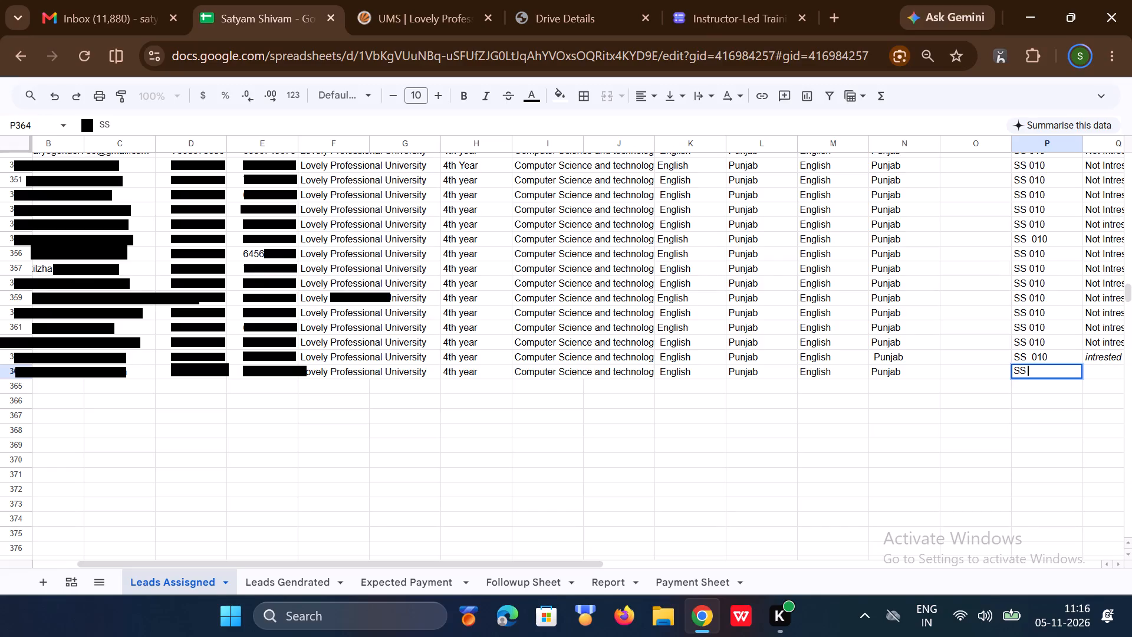
type("010")
Enter the status "Intrested" in cell Q364 for the new lead.
double_click(1104, 370)
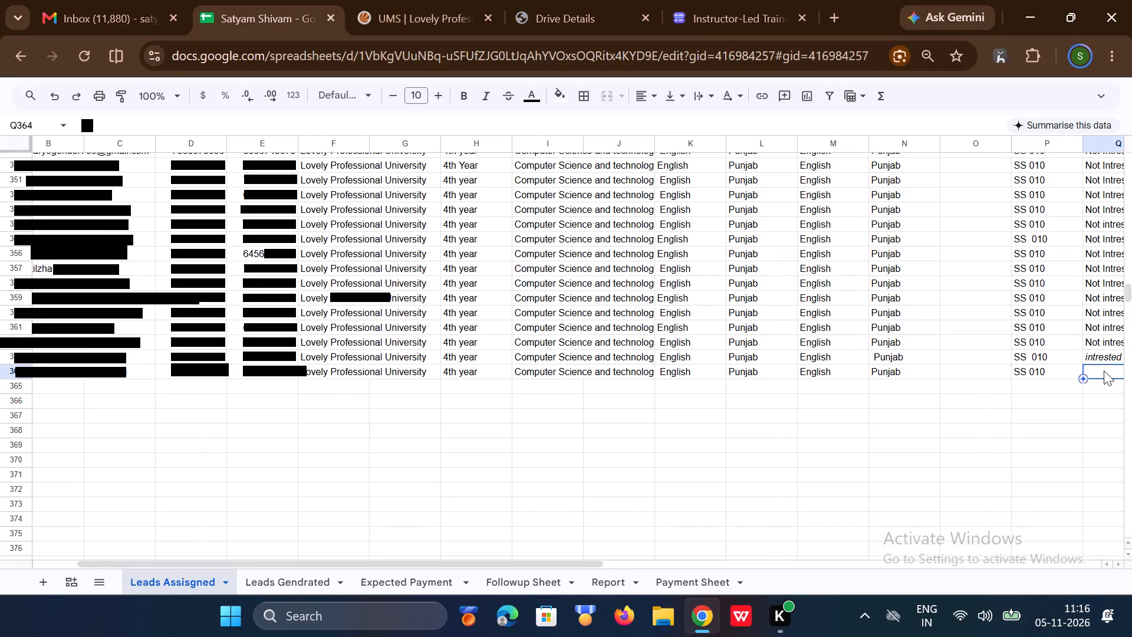
type("Intrestedf")
key("BackSpace")
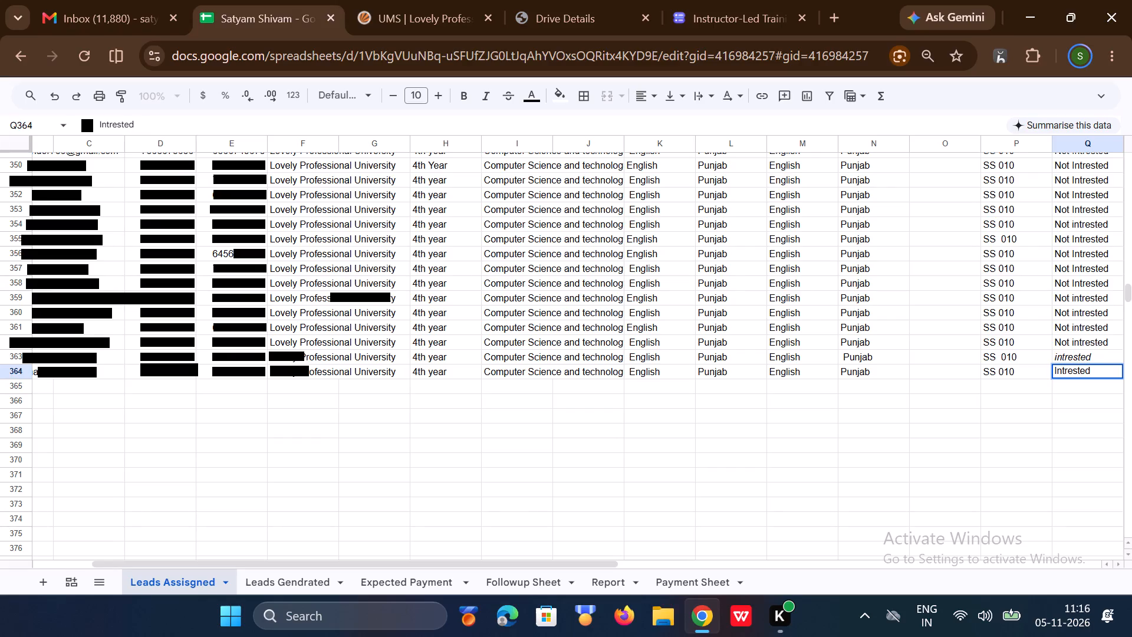
left_click(1077, 430)
Enter the next lead's name in cell A365, beginning with the first name "Jooti".
scroll(1077, 430, "left", 3)
scroll(1077, 430, "right", 5)
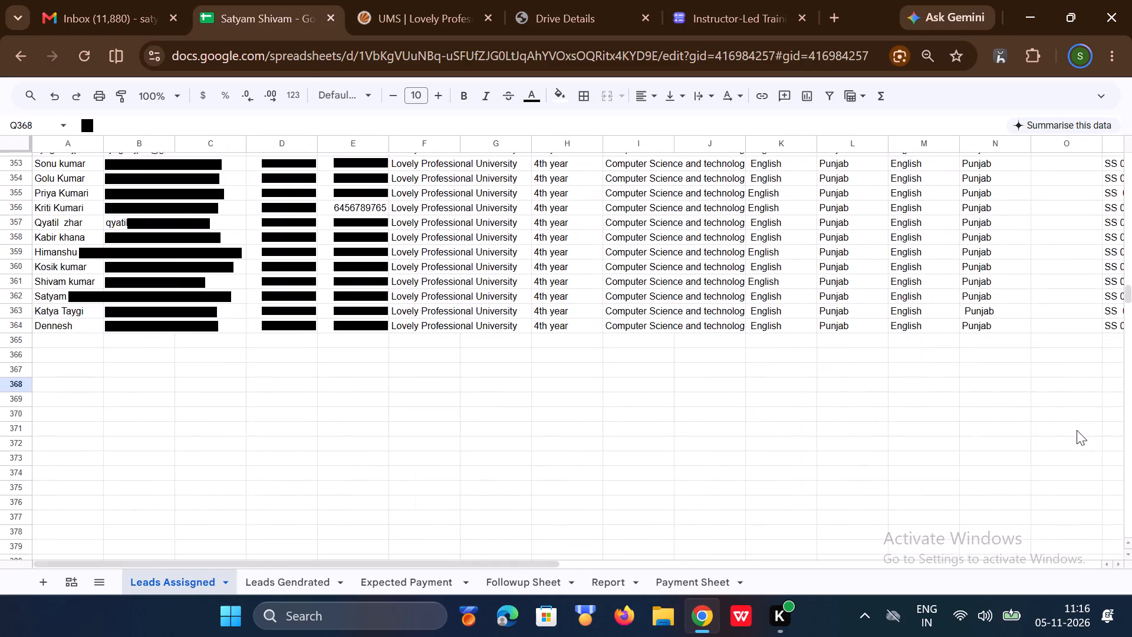
double_click(62, 336)
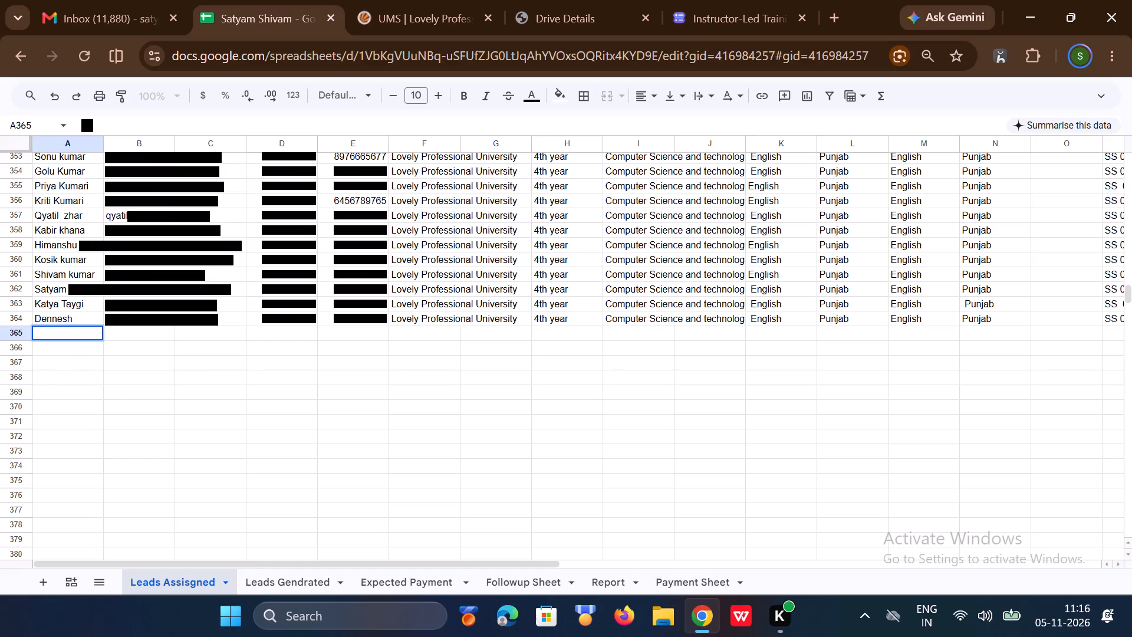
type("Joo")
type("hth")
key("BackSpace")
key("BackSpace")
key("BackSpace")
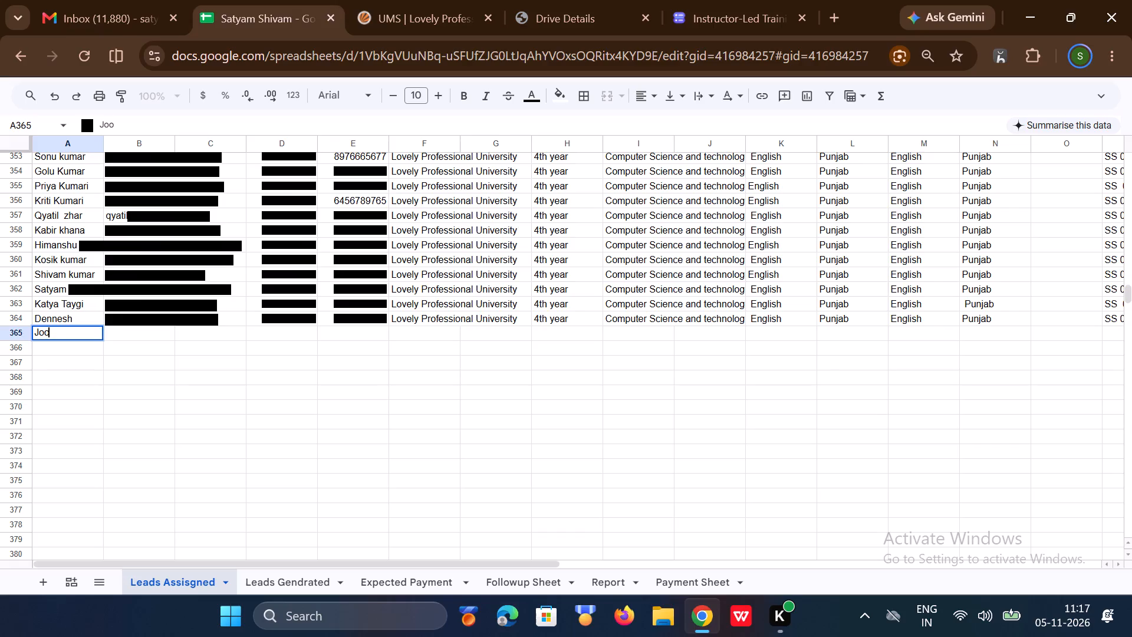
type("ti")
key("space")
Complete the new lead's name in cell A365 by adding the surname after the first name.
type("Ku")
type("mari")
left_click(128, 327)
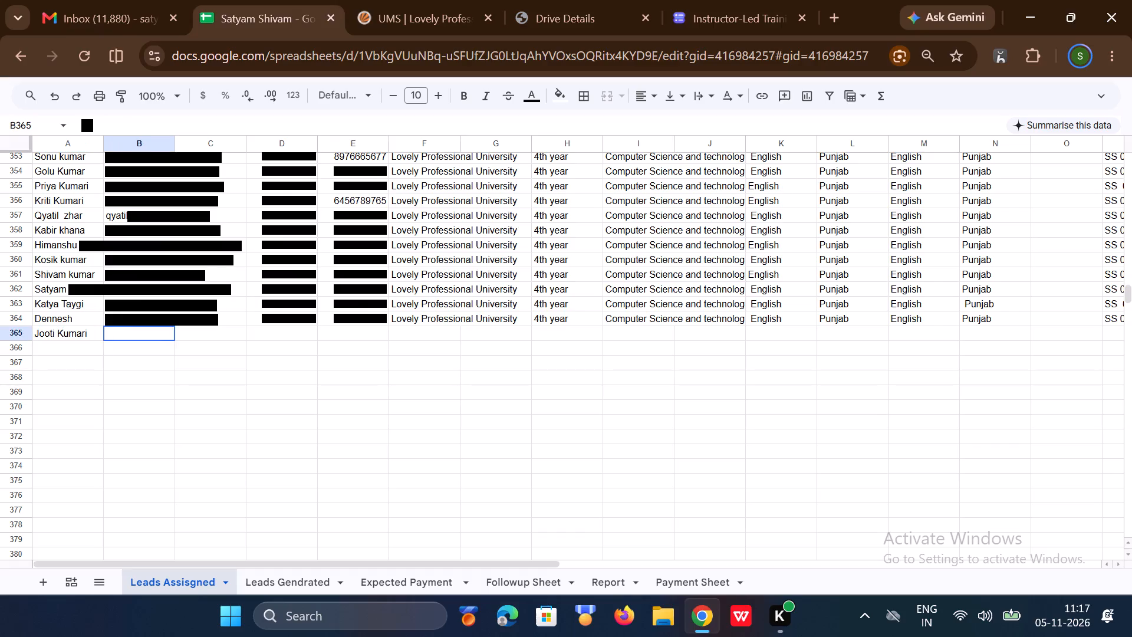
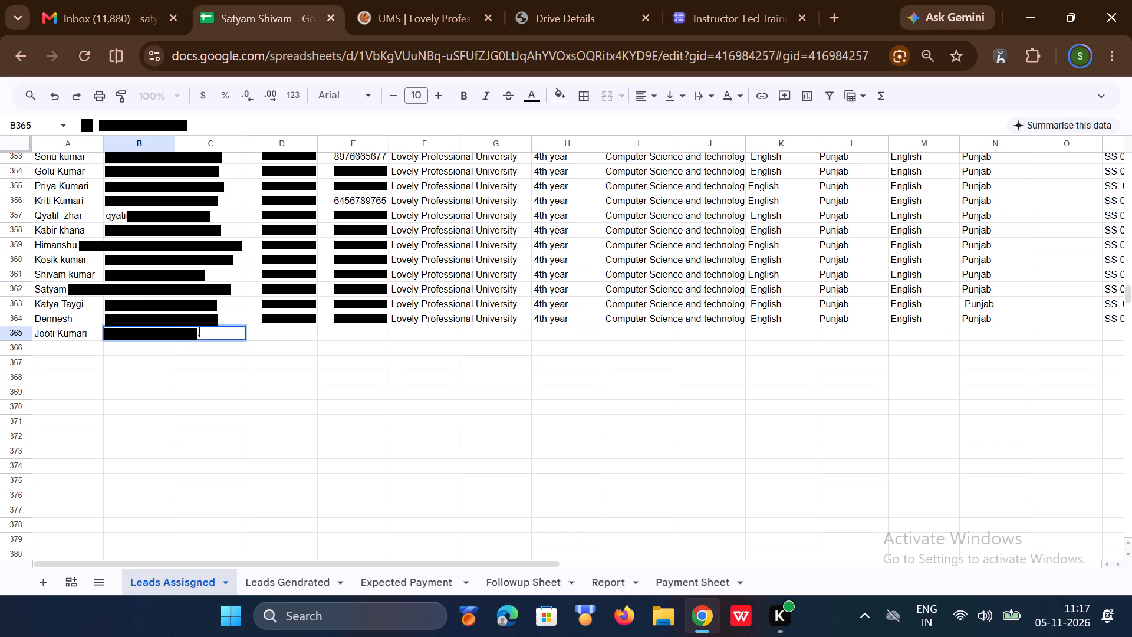
Complete the new lead's email address in cell B365 with the domain ending "com".
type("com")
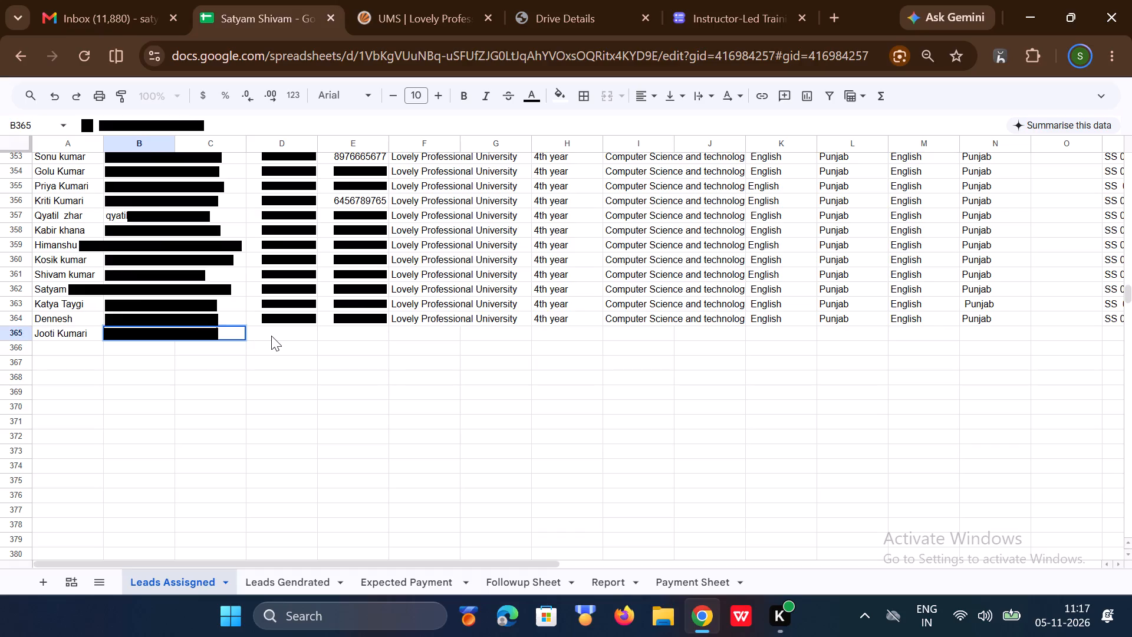
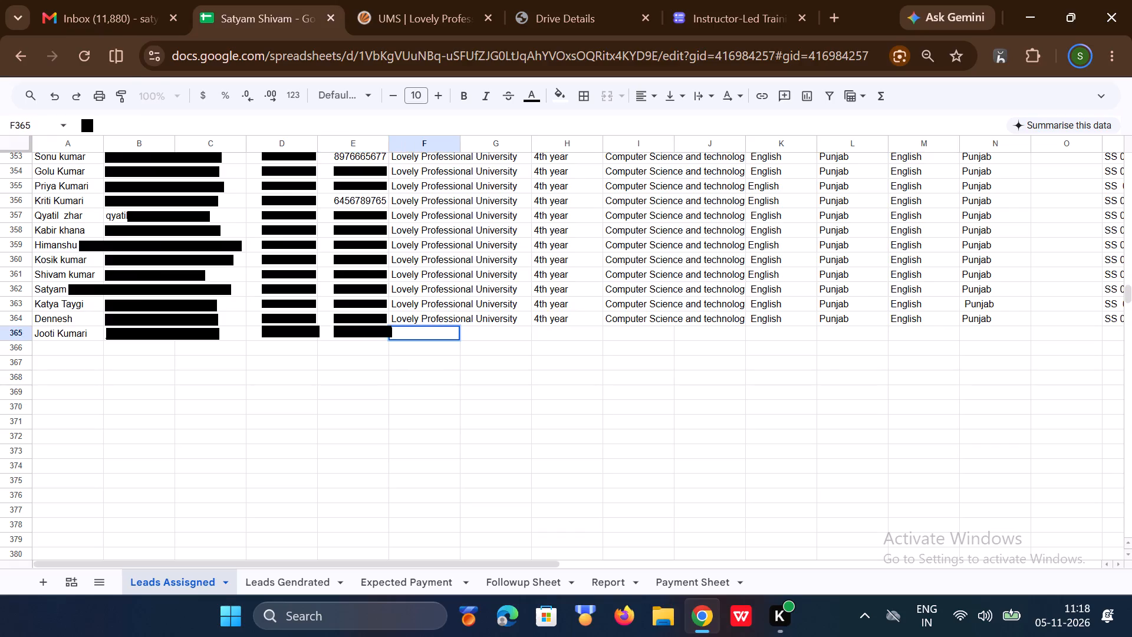
Enter "Lovely Professional University" as the university in cell F365 for the new lead.
key("shift+l")
key("o")
key("b")
key("BackSpace")
type("vely")
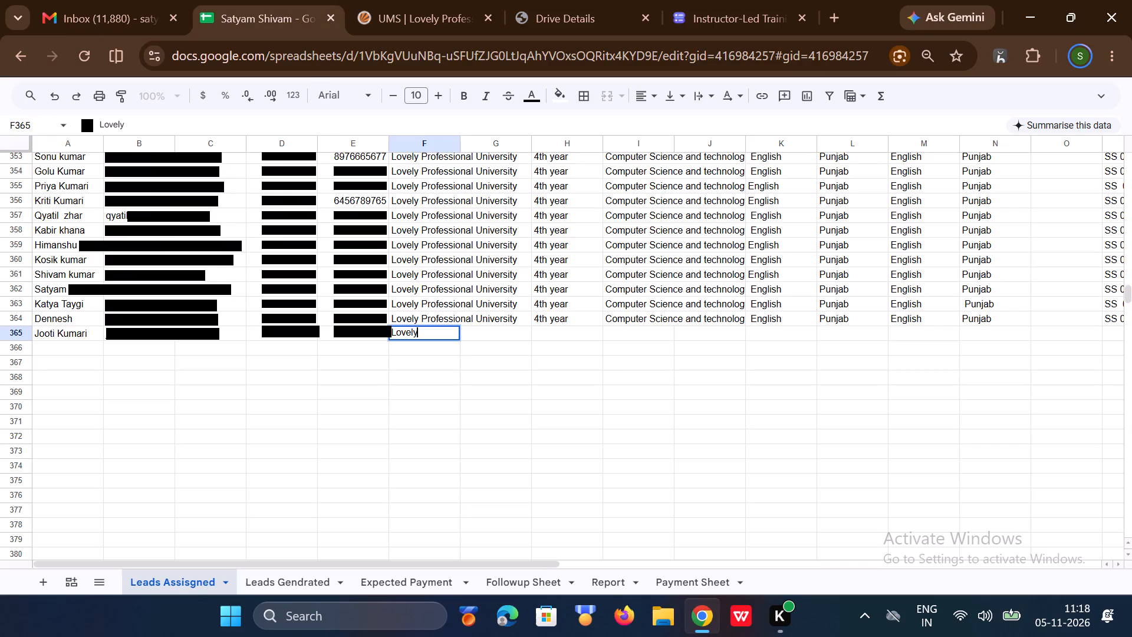
key("space")
key("shift+p")
type("rofessi")
type("onal Univer")
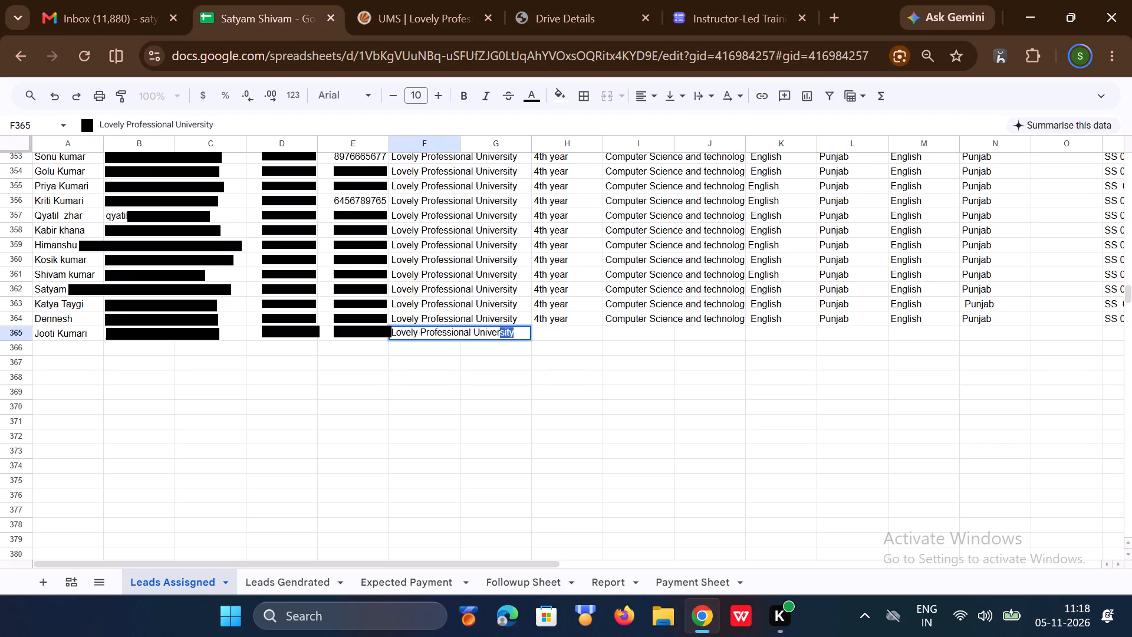
type("sity")
Enter "4th year" as the year of study in cell H365 for the new lead.
double_click(558, 337)
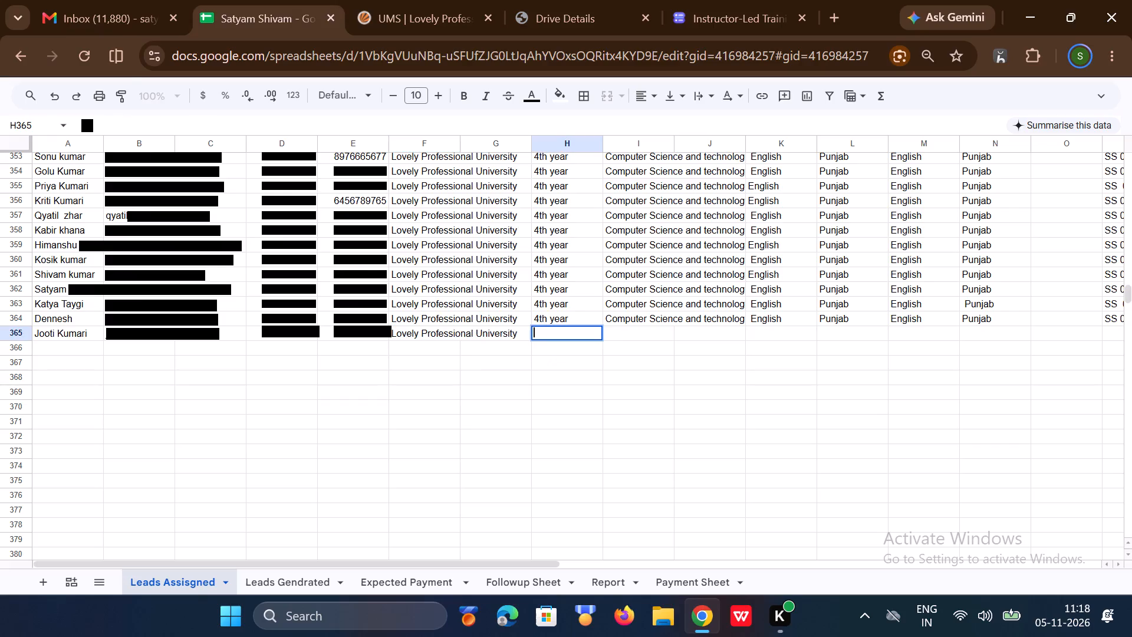
key("4")
type("th")
key("space")
type("year")
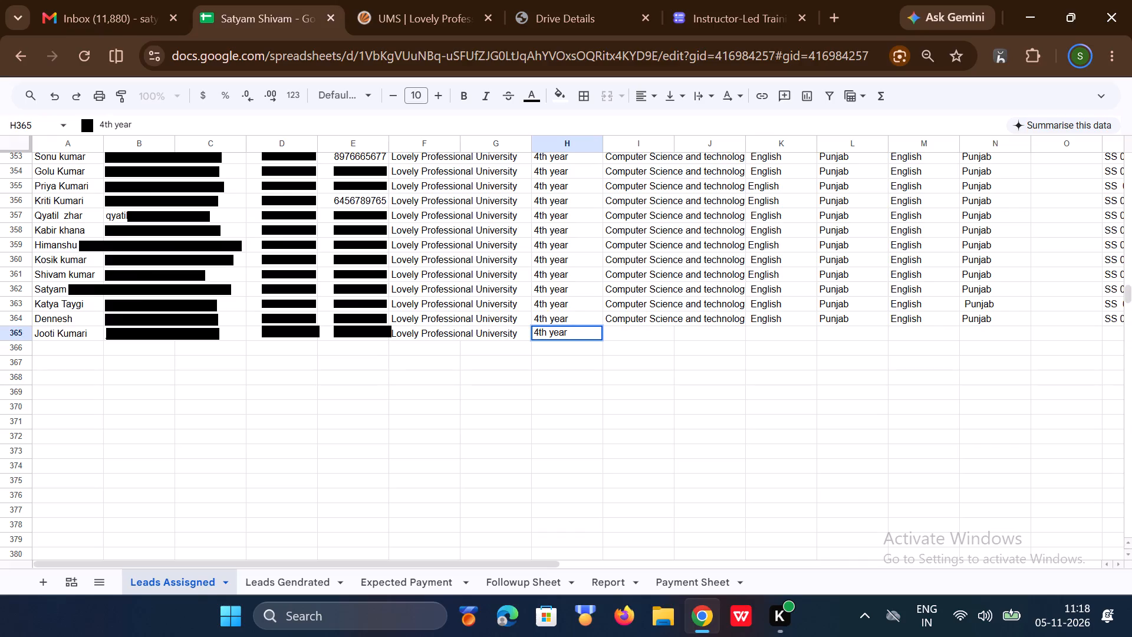
Enter "Computer Science and technology" as the course in cell I365 for the new lead.
double_click(639, 342)
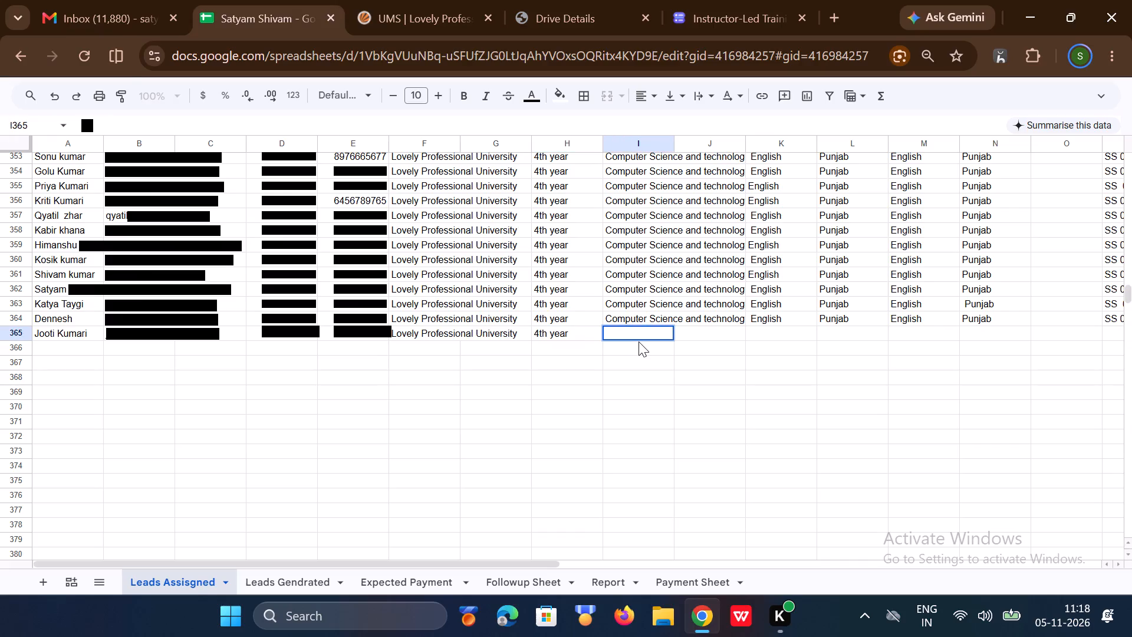
key("shift+c")
type("om")
key("p")
type("uter")
key("space")
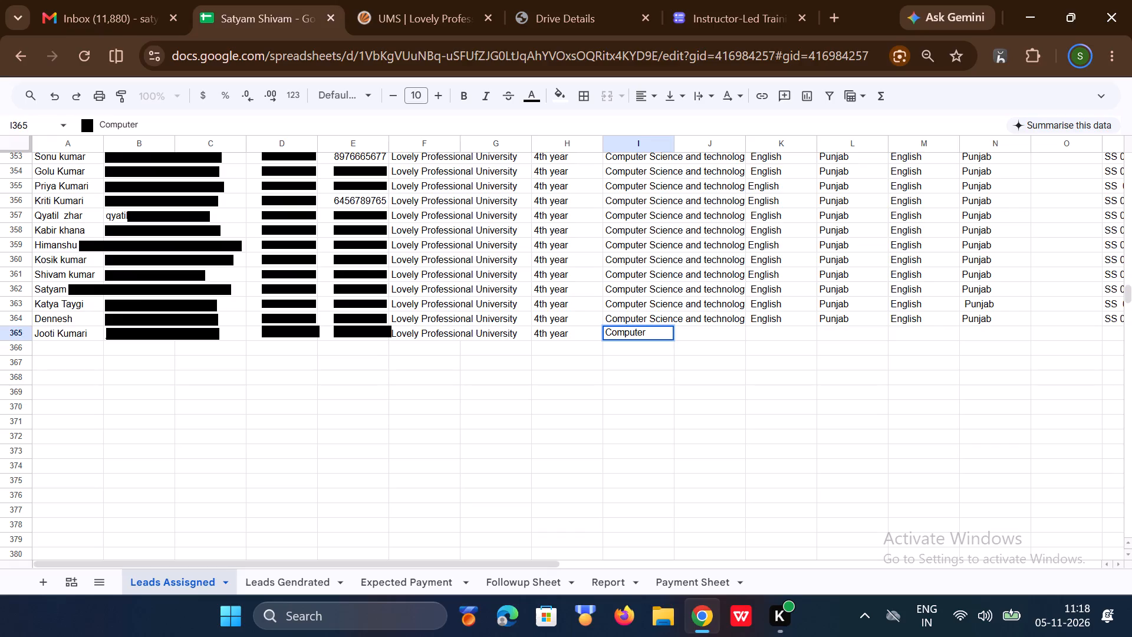
type("Sci")
type("ence")
key("space")
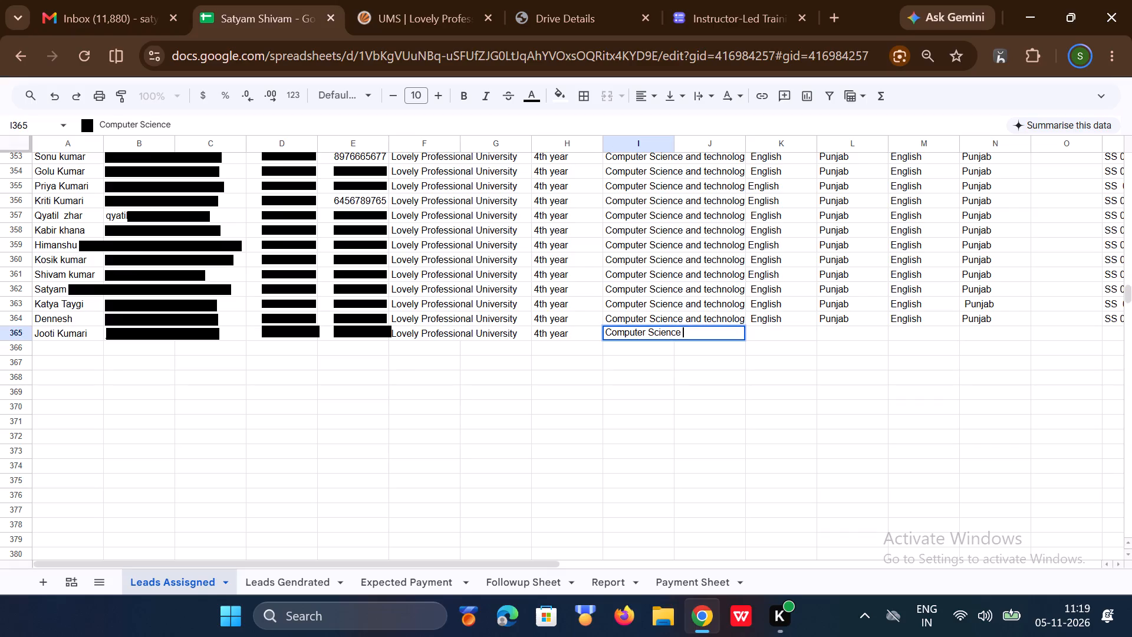
key("a")
type("nd")
key("space")
type("tec")
key("h")
type("nolo")
type("gy")
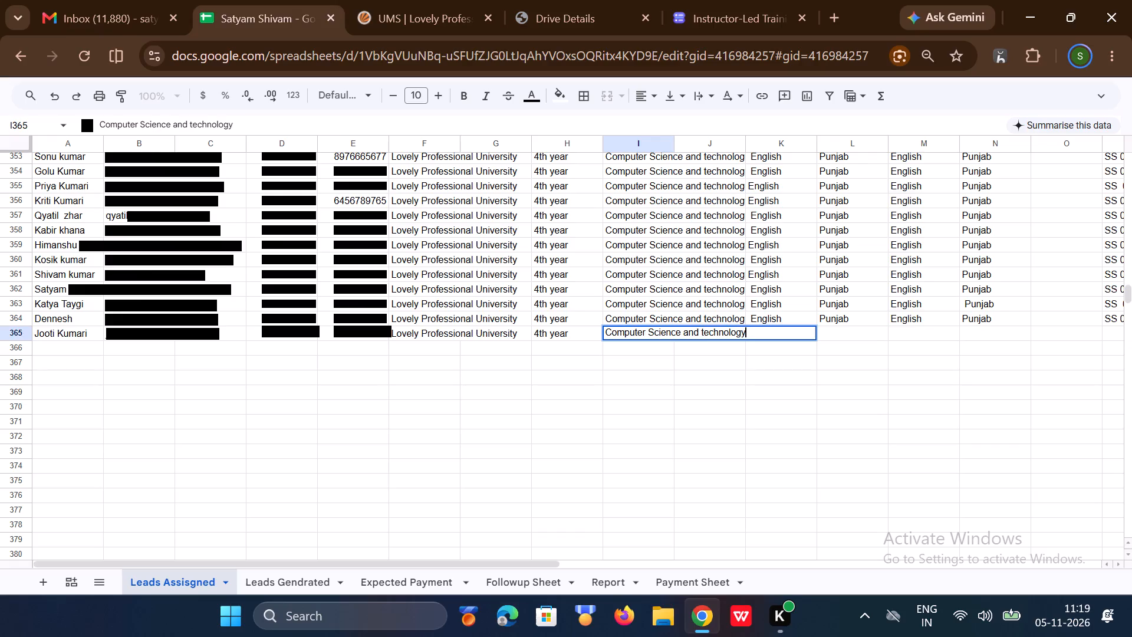
left_click(702, 362)
Enter "English" in cell K365 for the new lead, with a leading space as in the row above.
double_click(791, 339)
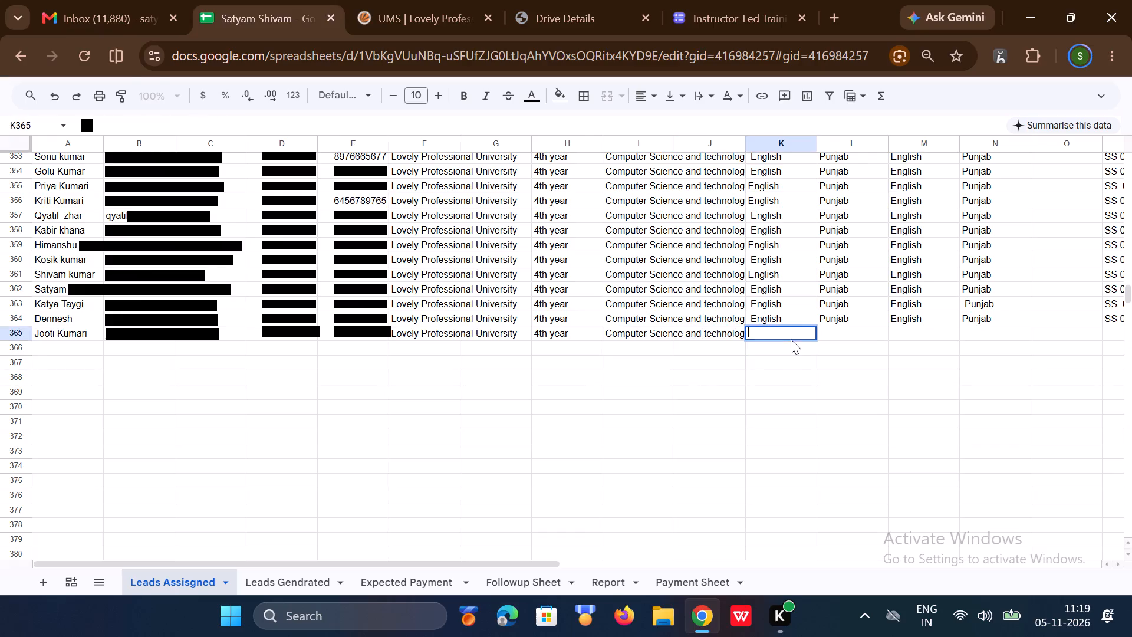
key("space")
key("shift+e")
key("n")
key("g")
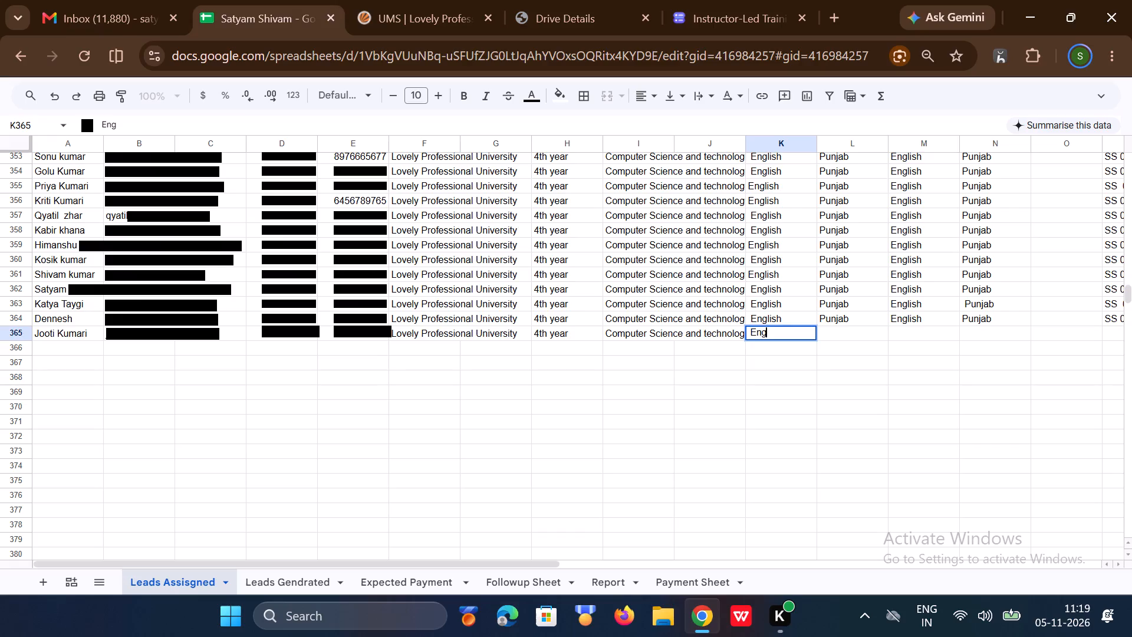
type("lish")
Enter "Punjab" in cell L365 for the new lead.
double_click(851, 335)
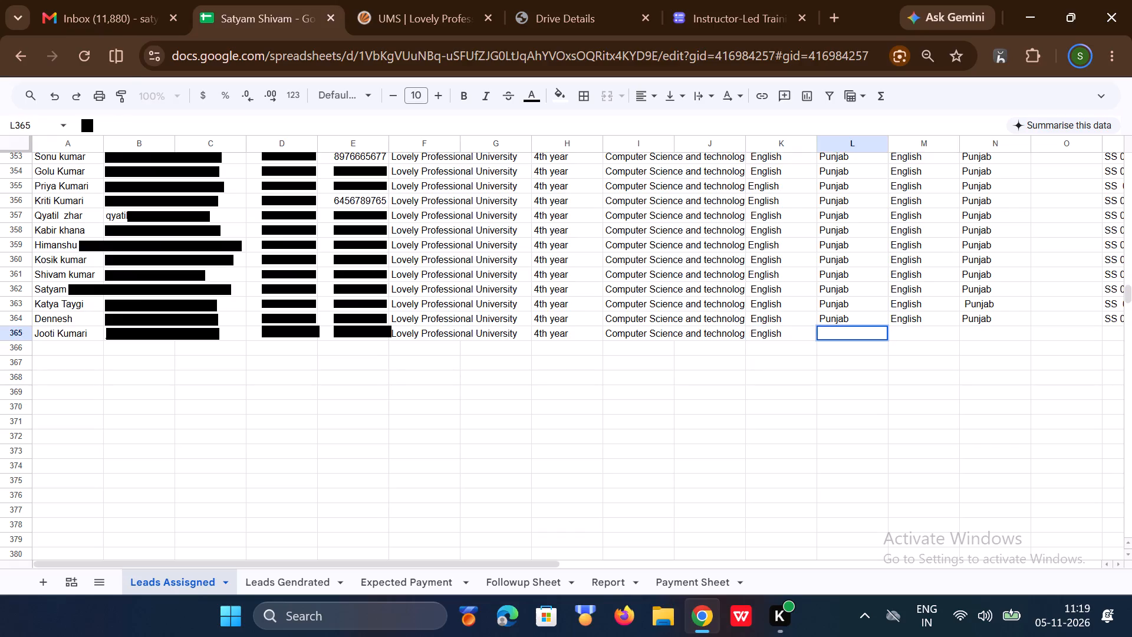
key("shift+p")
type("unjab")
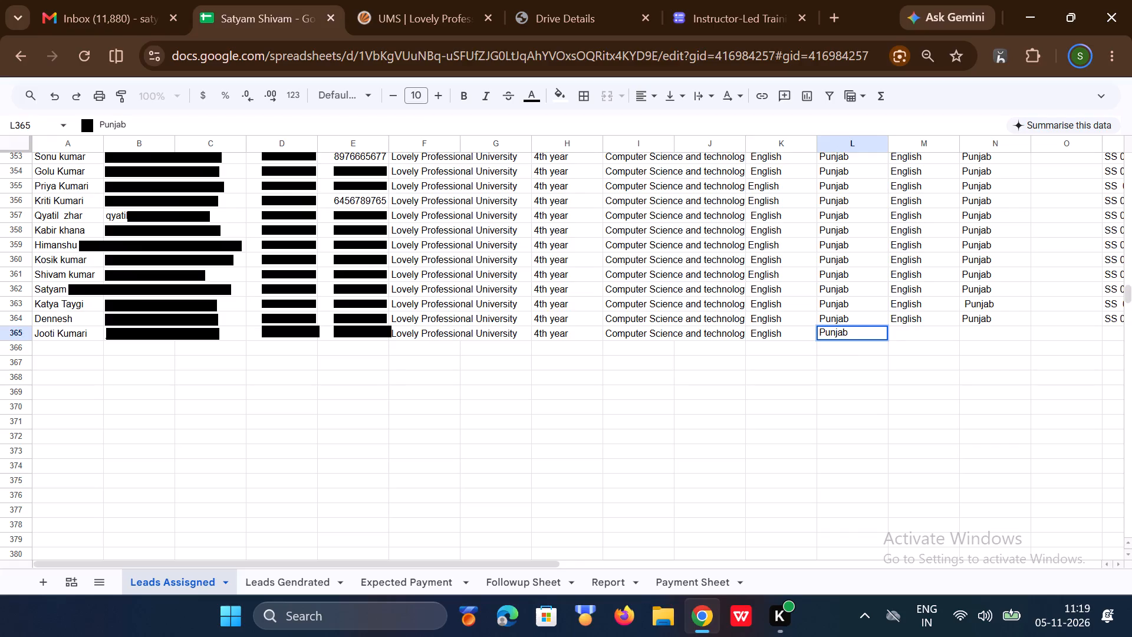
Enter "English" in cell M365 for the new lead.
double_click(900, 337)
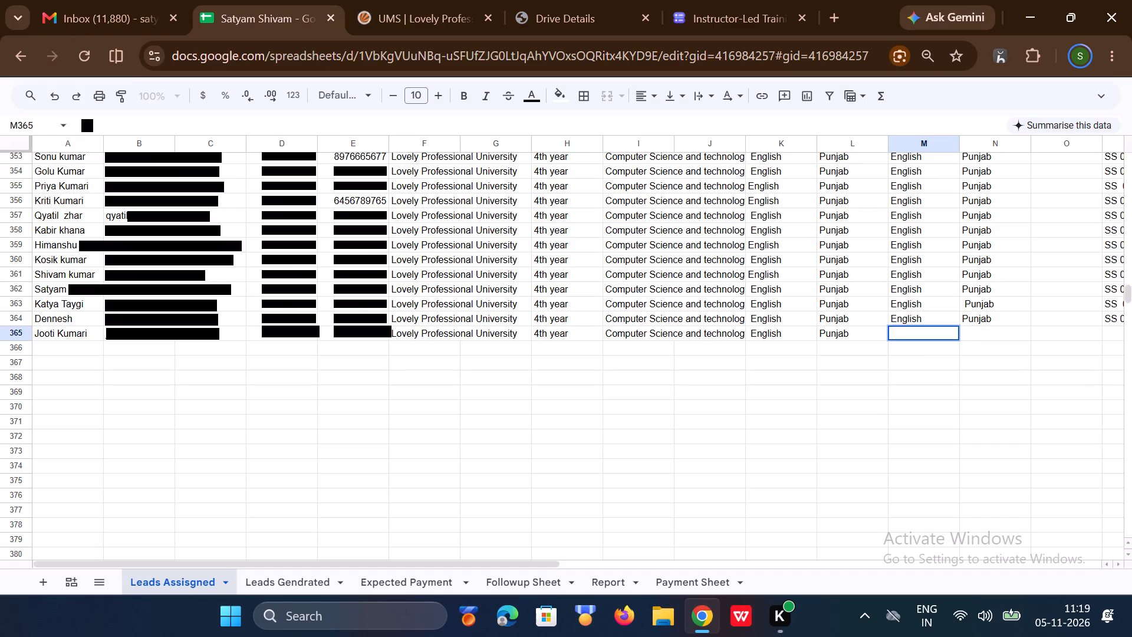
key("shift+e")
key("n")
key("g")
type("lish")
Enter "Punjab" in cell N365 for the new lead.
double_click(971, 337)
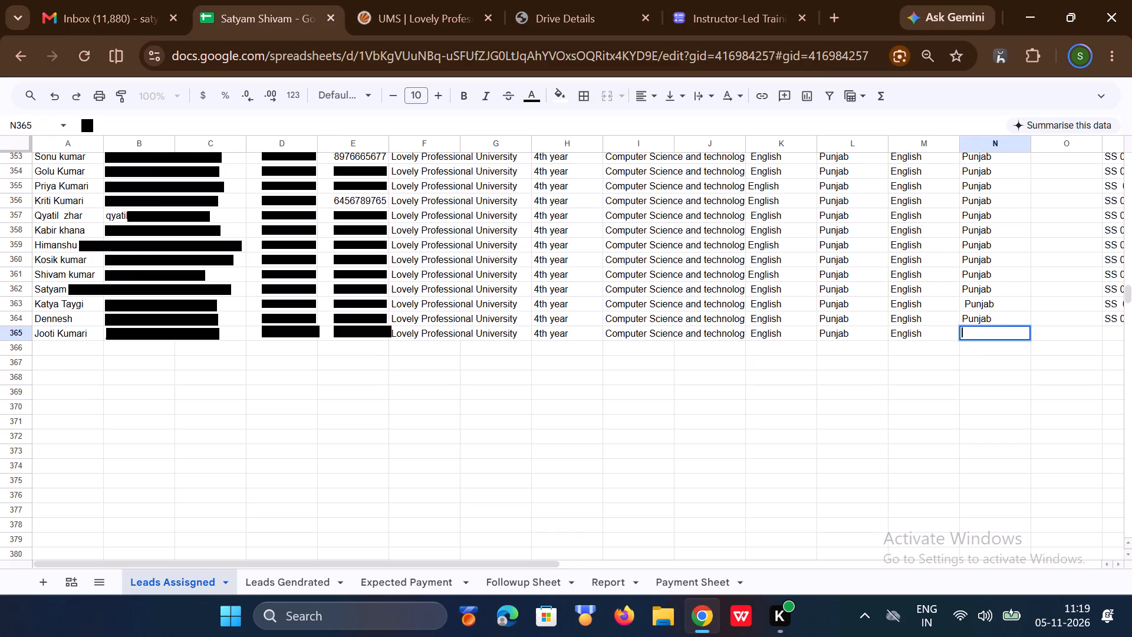
key("shift+p")
type("unjab")
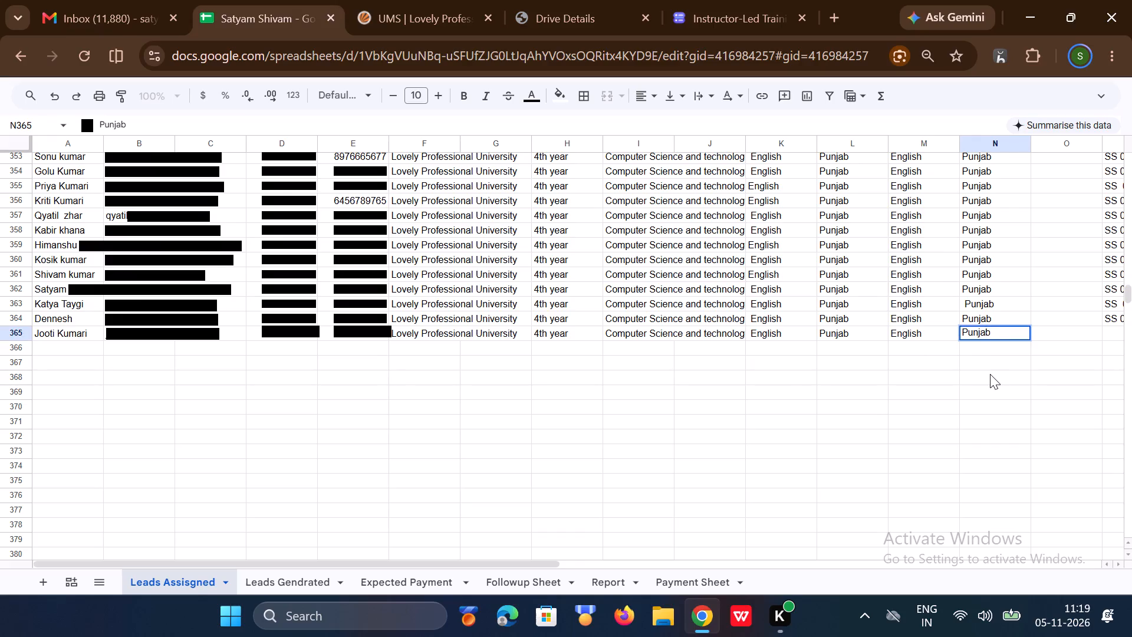
left_click(990, 374)
Enter "SS 010" in cell P365 for the new lead.
scroll(990, 374, "left", 4)
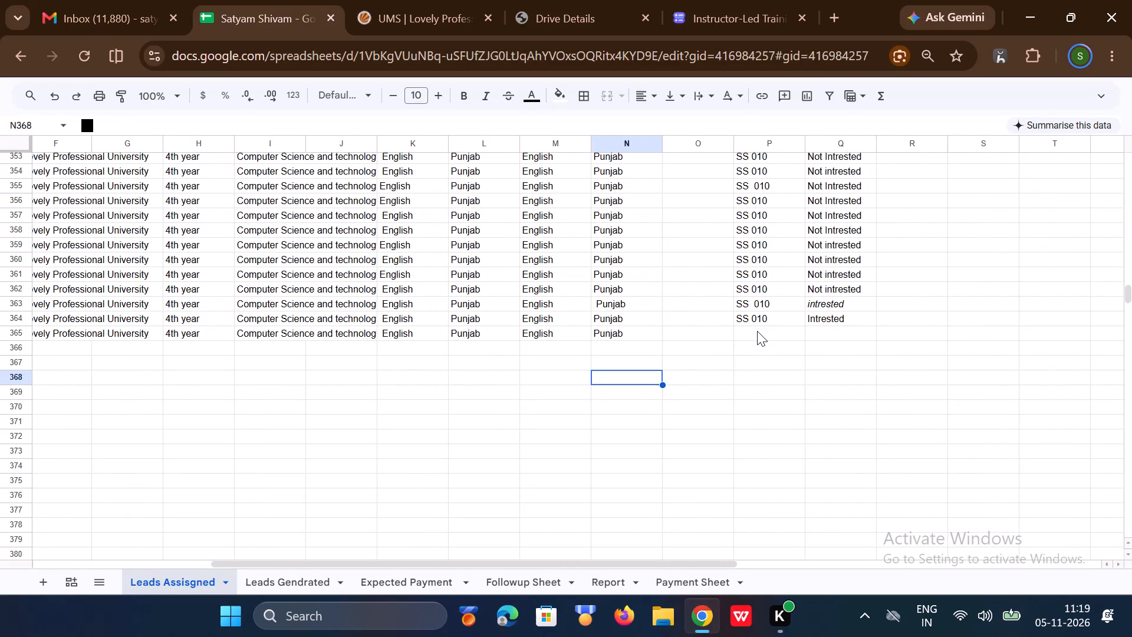
double_click(757, 331)
type("SS")
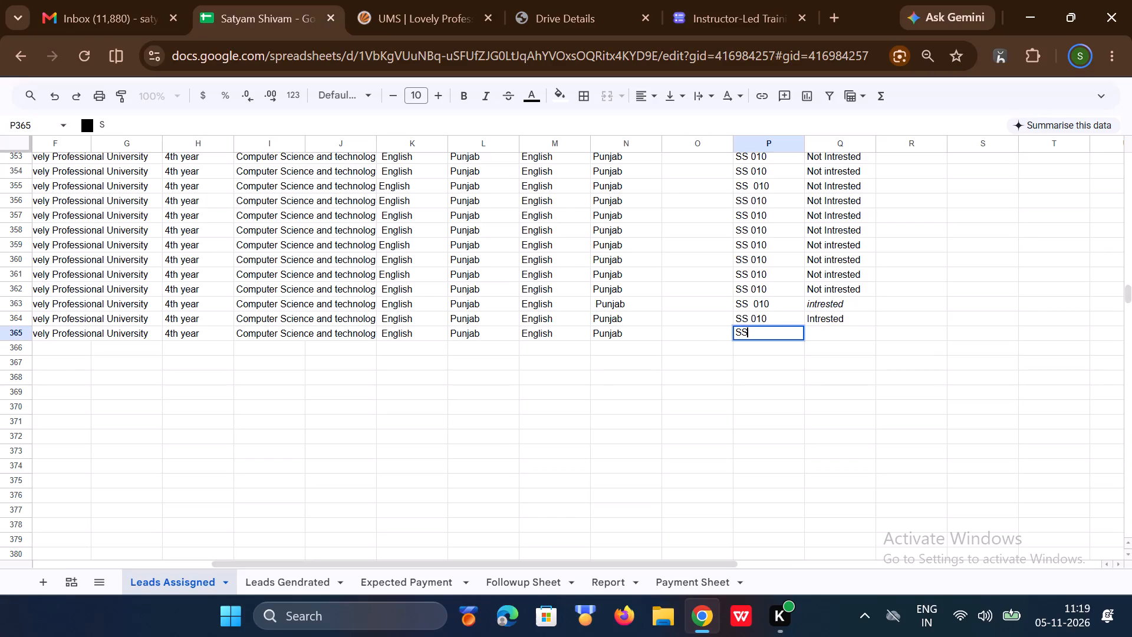
key("space")
type("010")
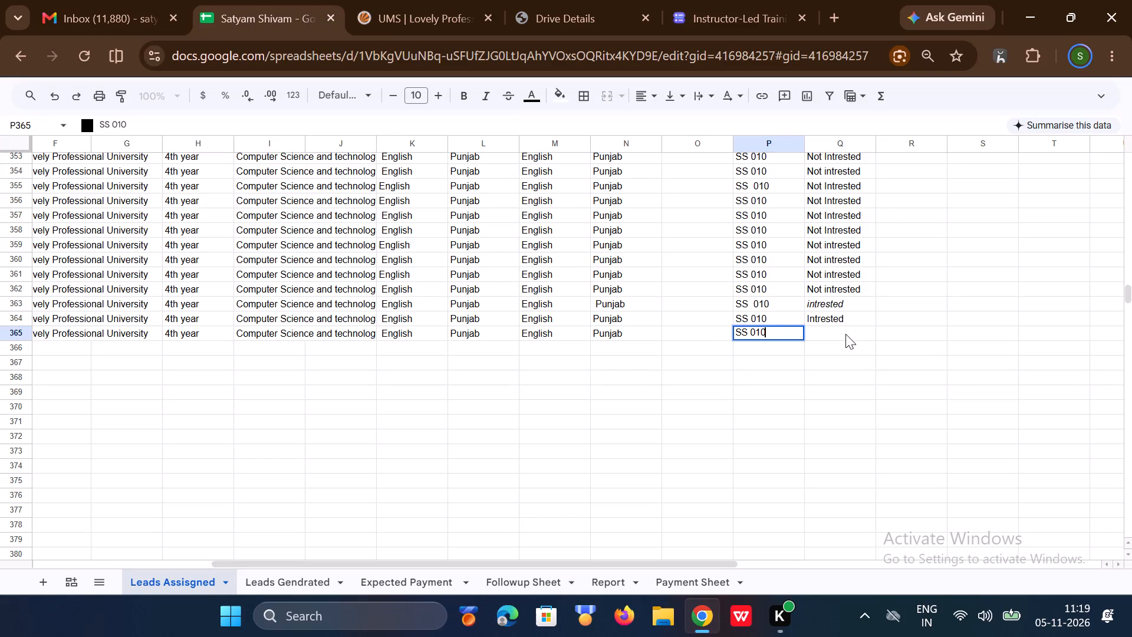
Enter "intrested" in cell Q365 as the new lead's interest status.
double_click(845, 334)
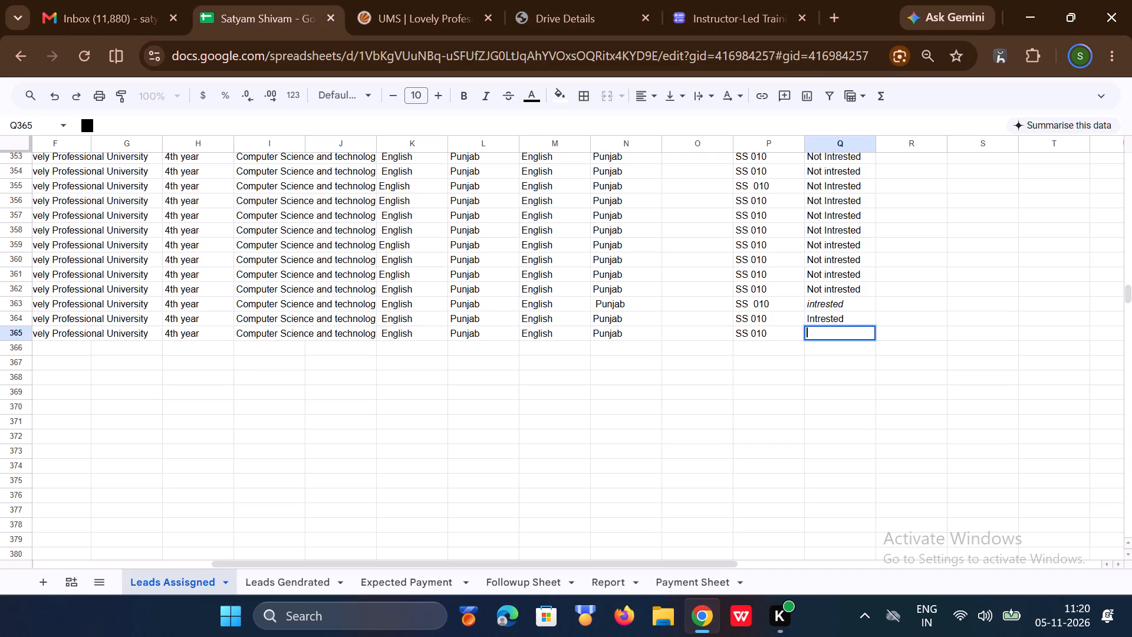
key("i")
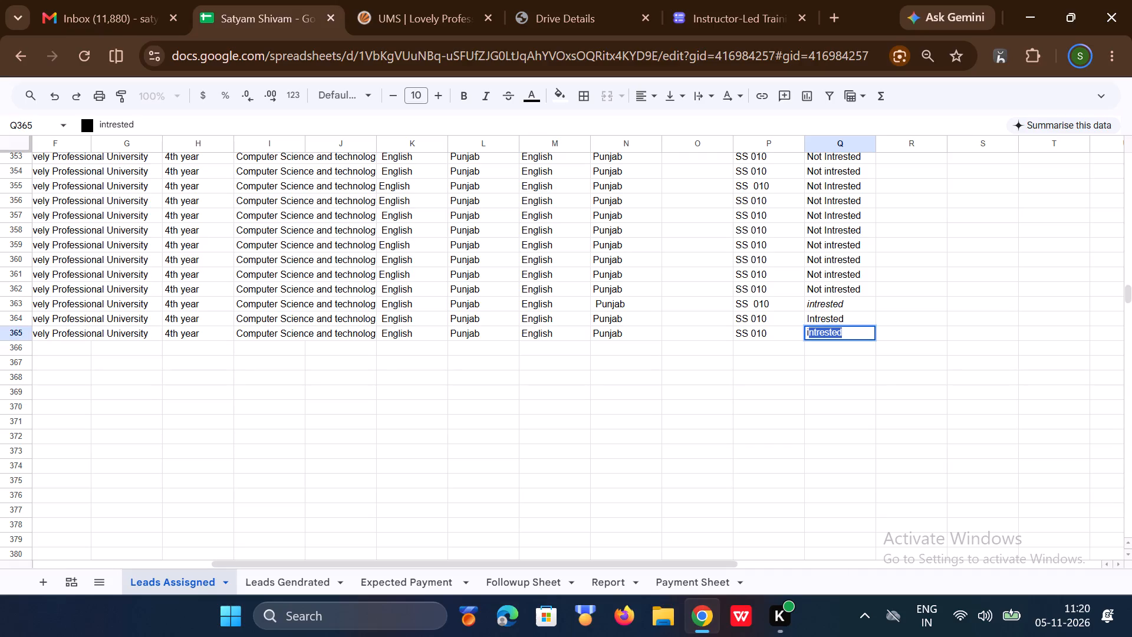
type("ntre")
type("sted")
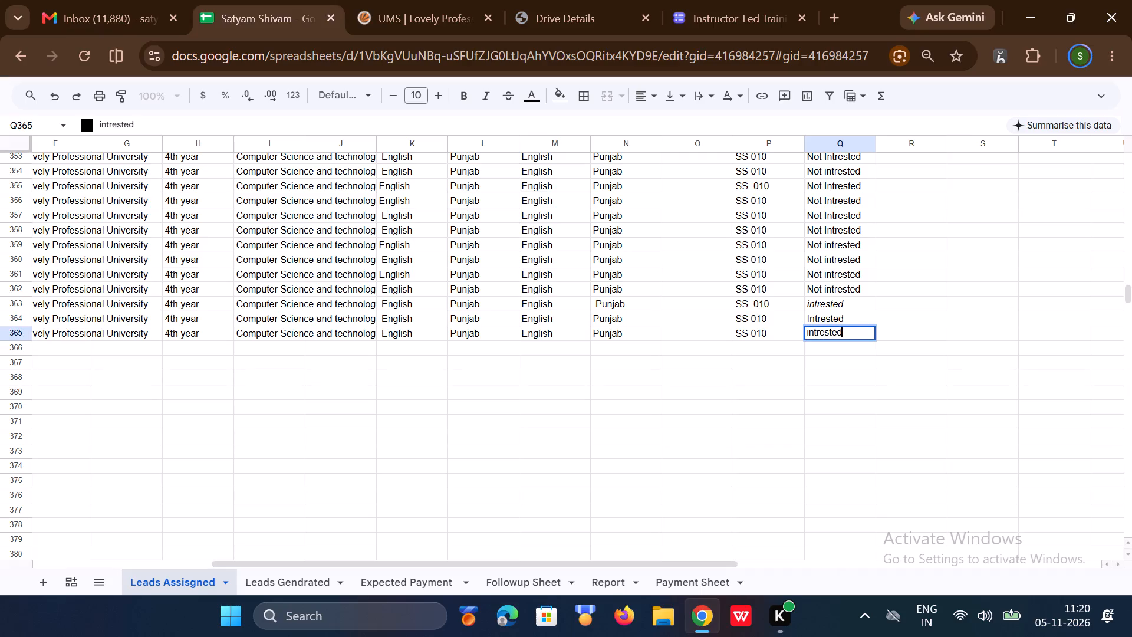
left_click(746, 386)
Start the next lead record by entering the student's full name in cell A366.
scroll(746, 386, "right", 3)
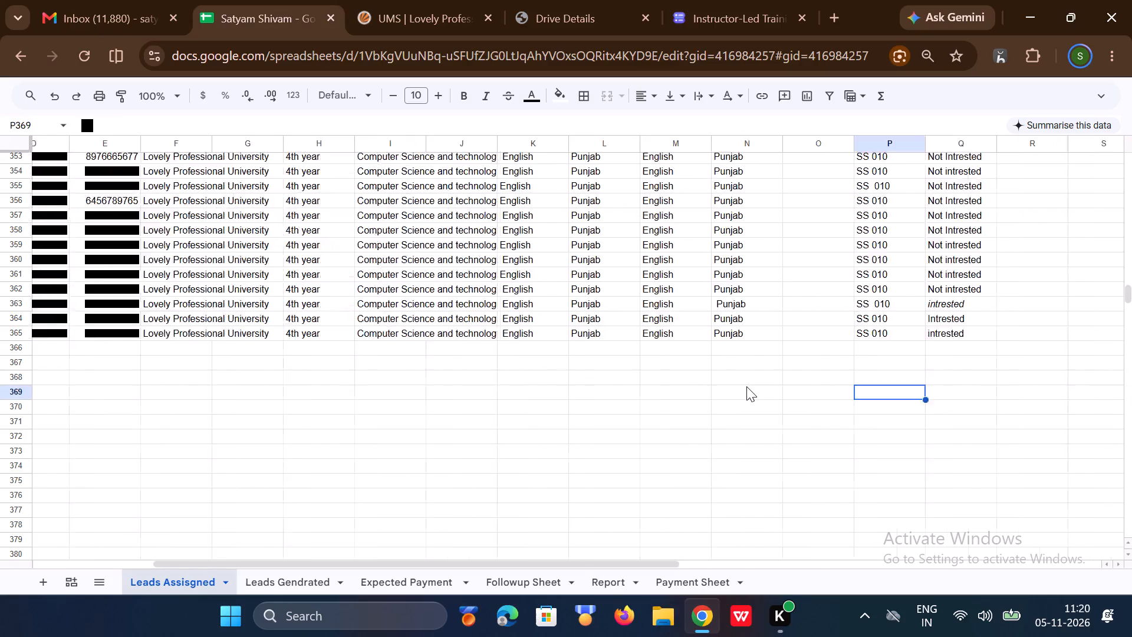
scroll(746, 386, "right", 3)
double_click(35, 354)
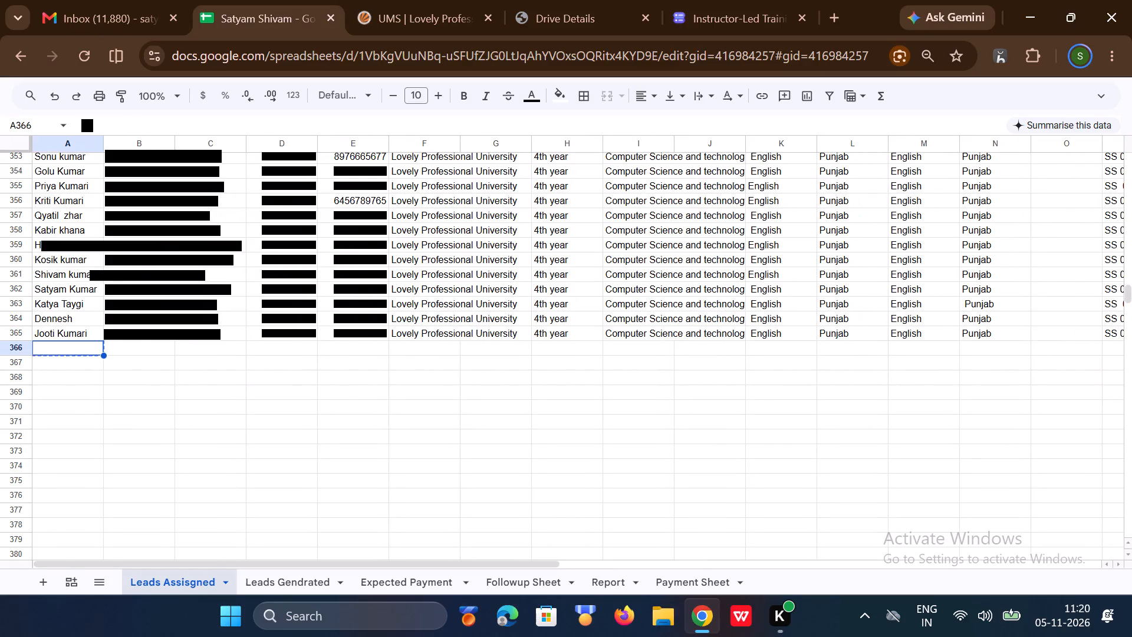
double_click(44, 354)
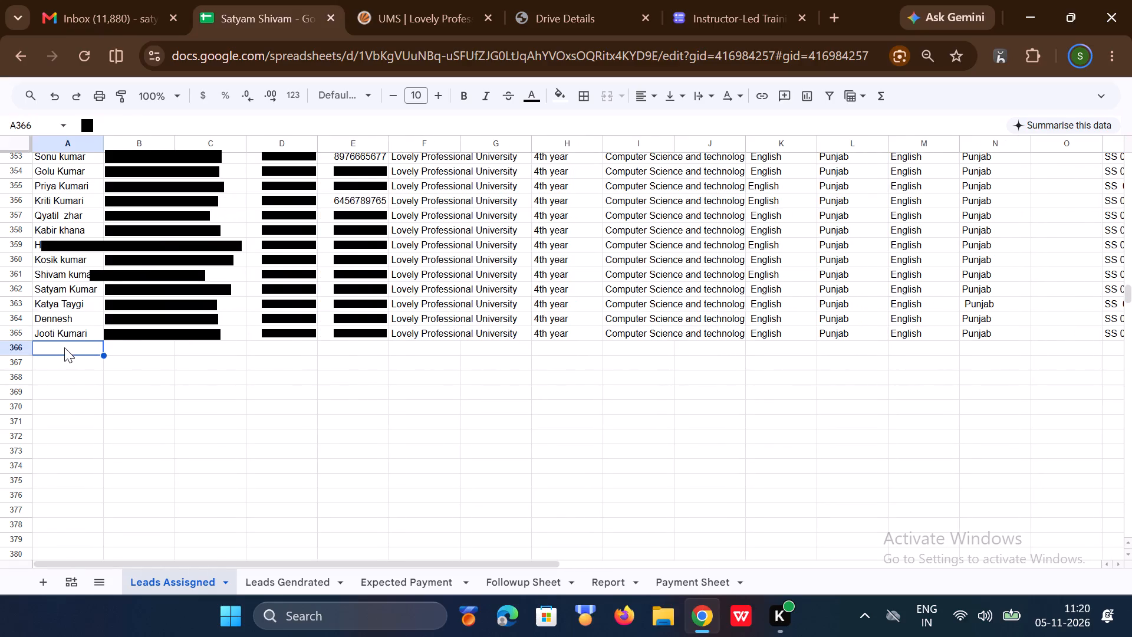
double_click(64, 347)
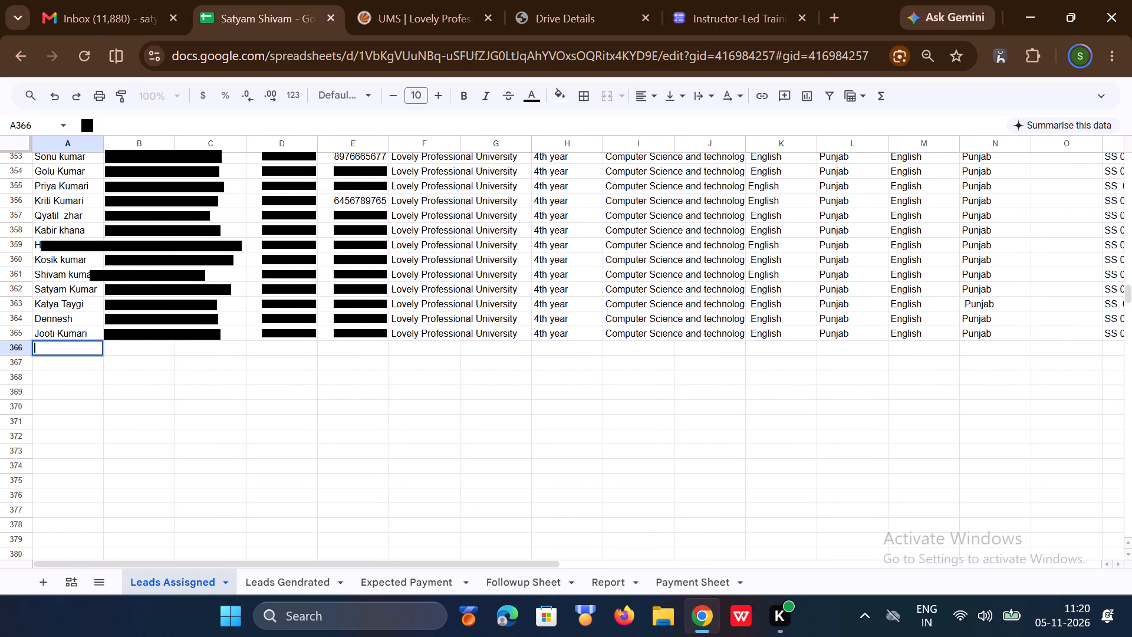
key("shift+y")
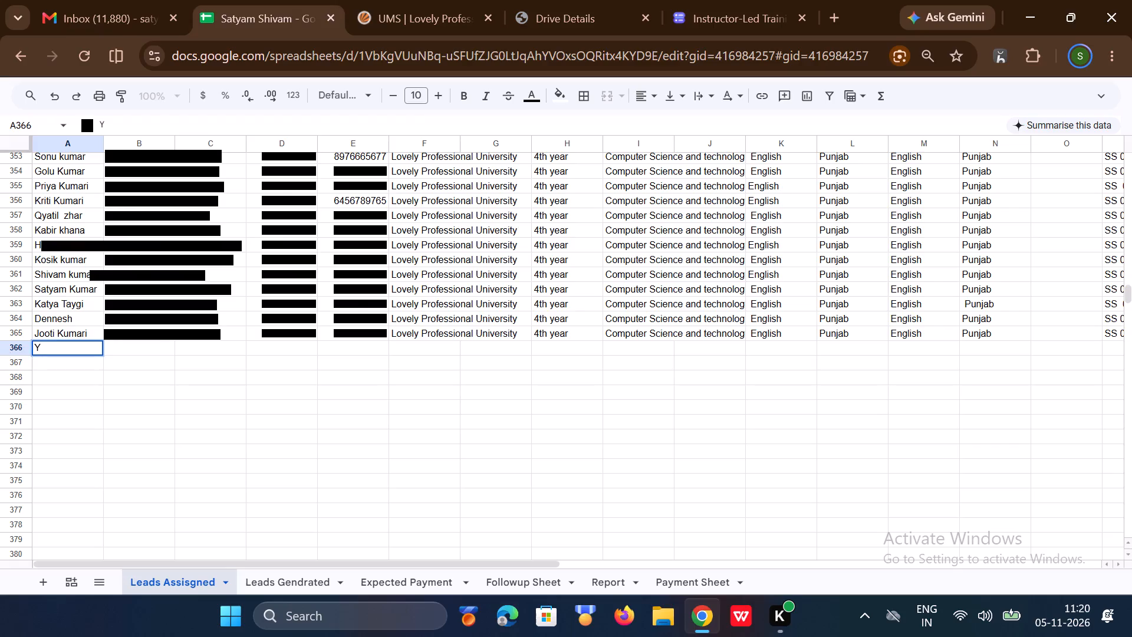
type("ogita")
key("Tab")
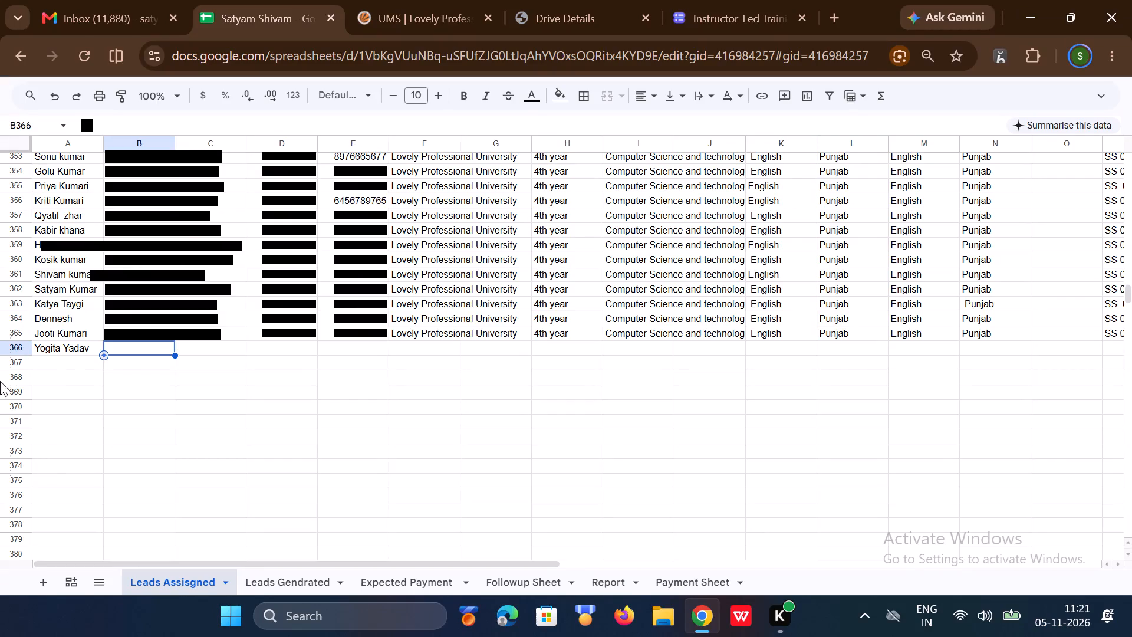
Enter the new lead's e-mail address in cell B366.
double_click(121, 349)
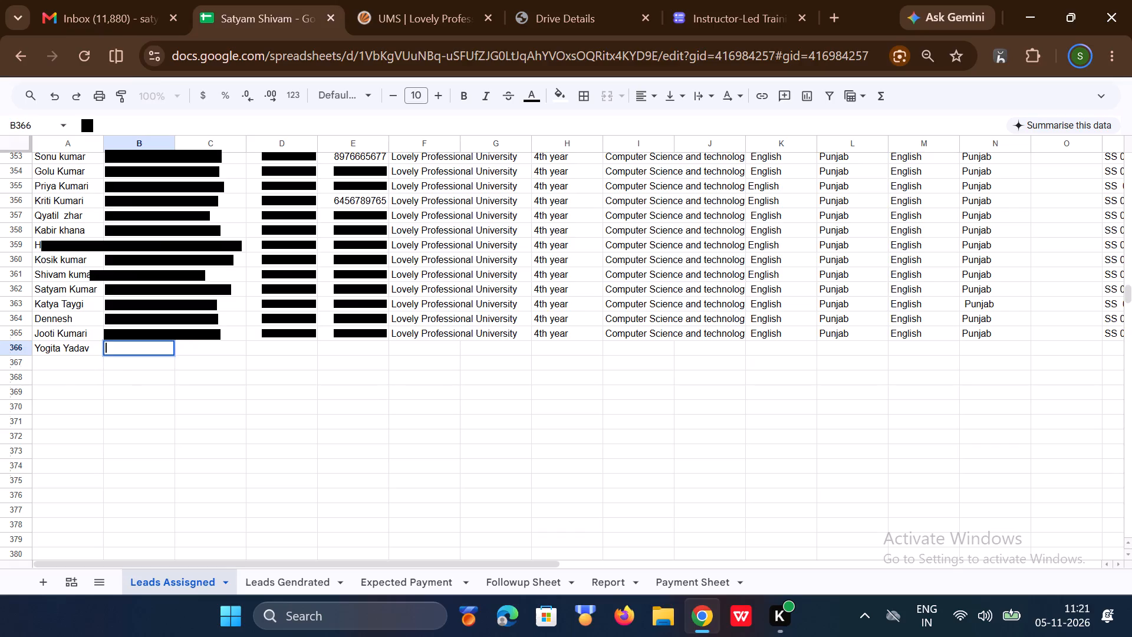
key("y")
type("og")
type("ita")
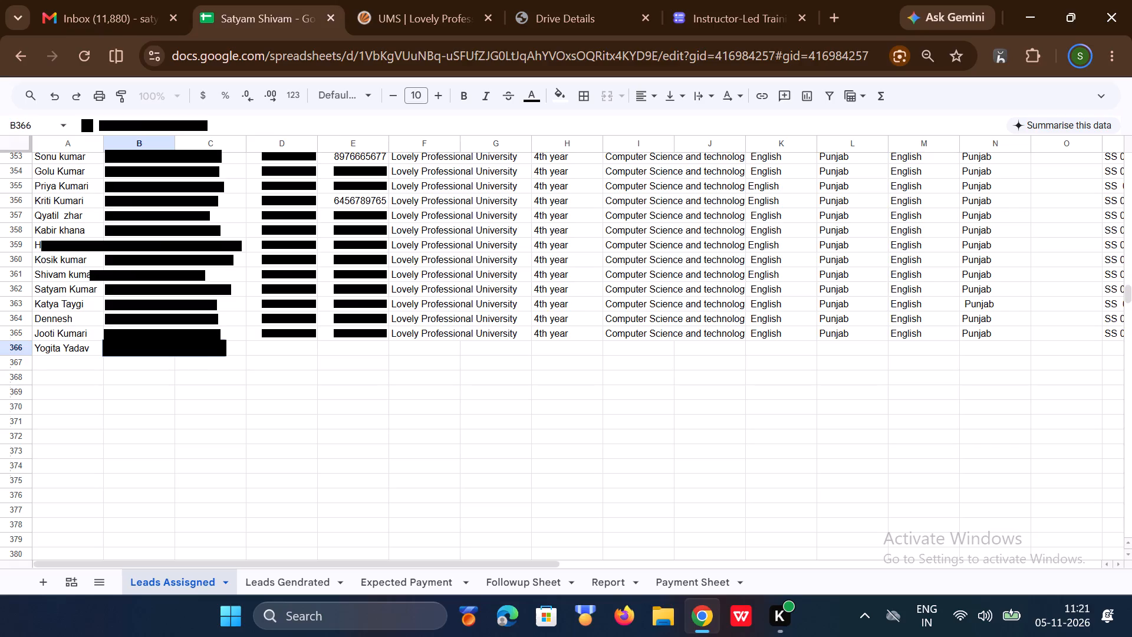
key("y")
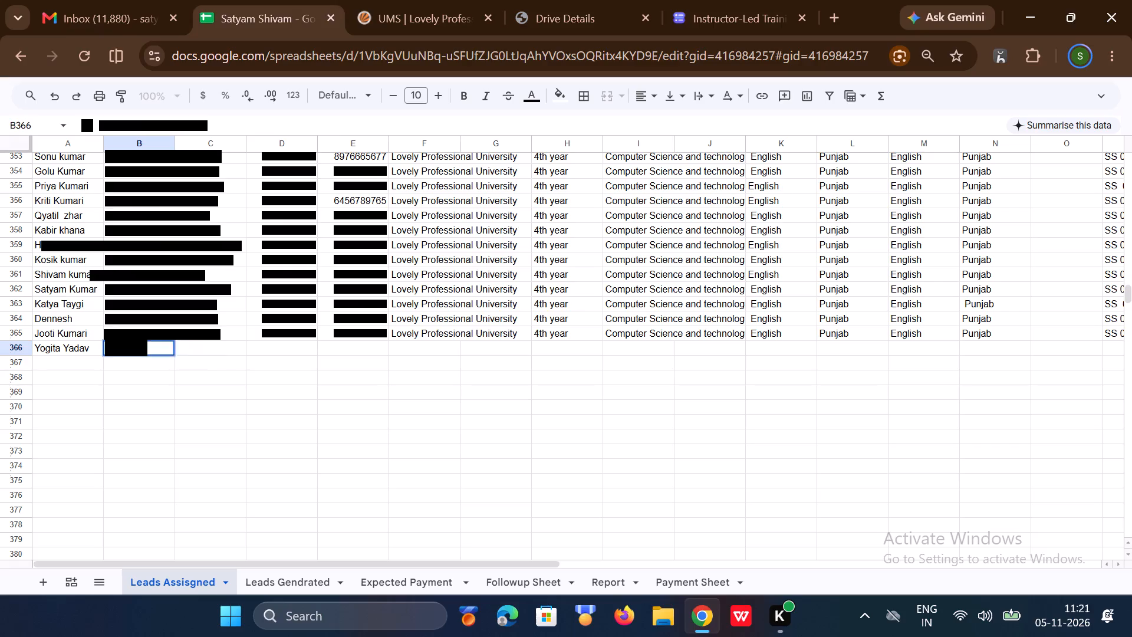
Complete the new lead's e-mail address in cell B366, using the gmail.com domain.
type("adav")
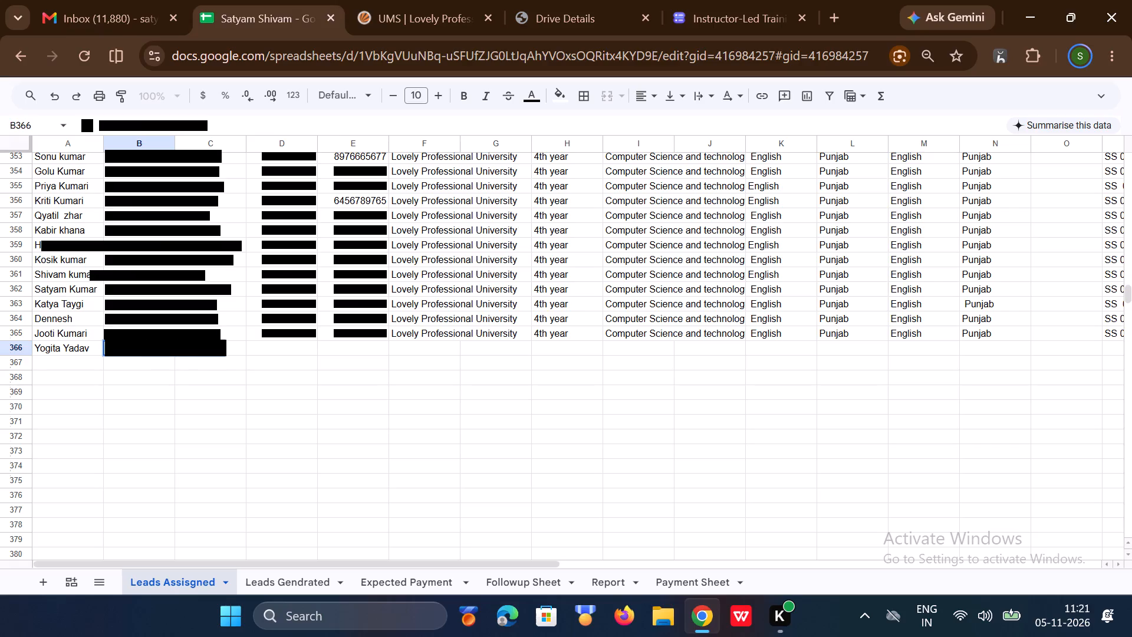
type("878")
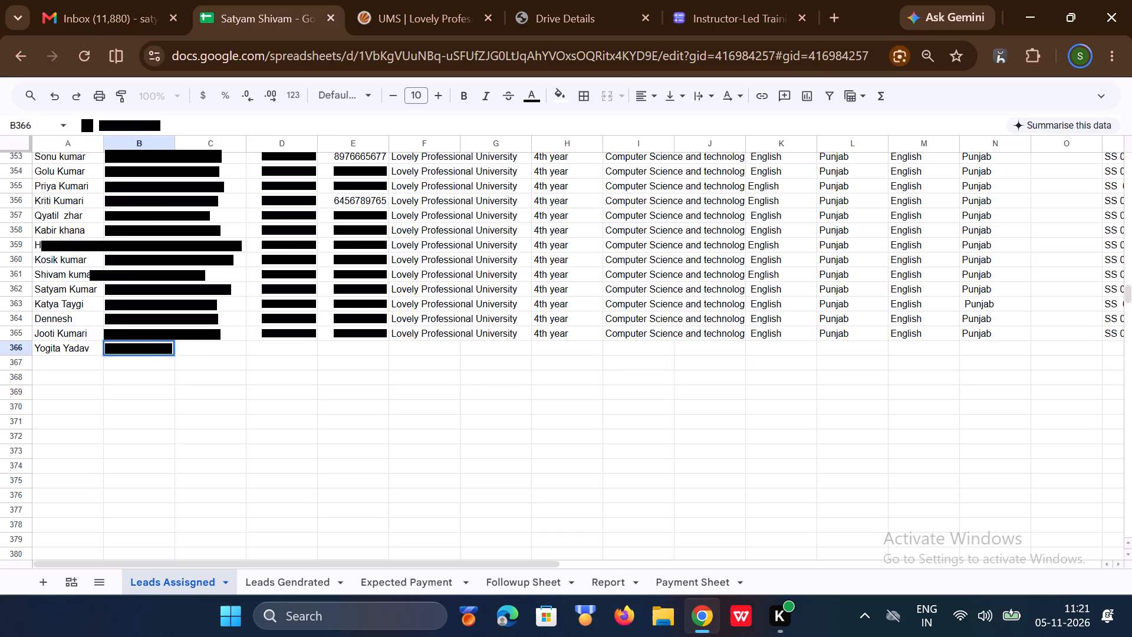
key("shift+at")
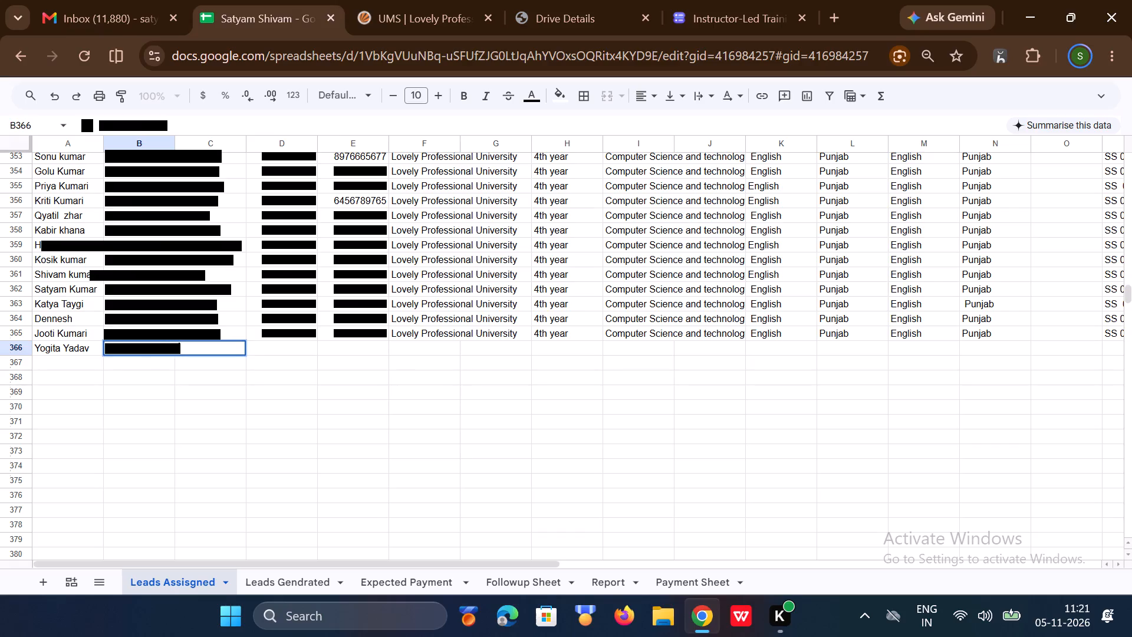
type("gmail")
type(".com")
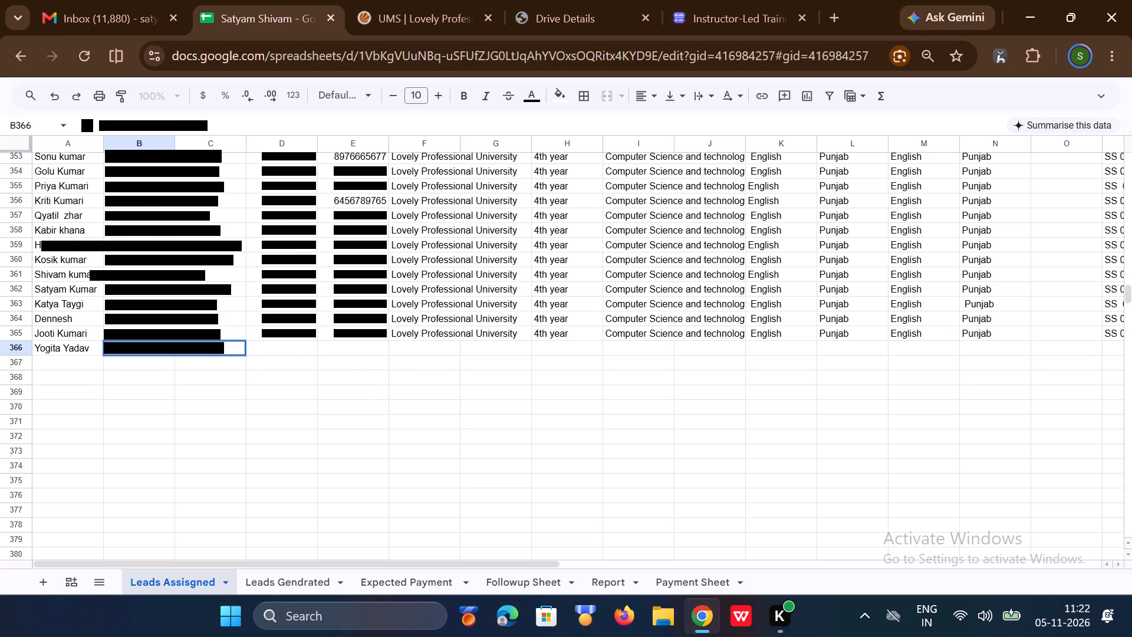
Open cell D366 in the new lead's row for entering the contact number.
double_click(297, 354)
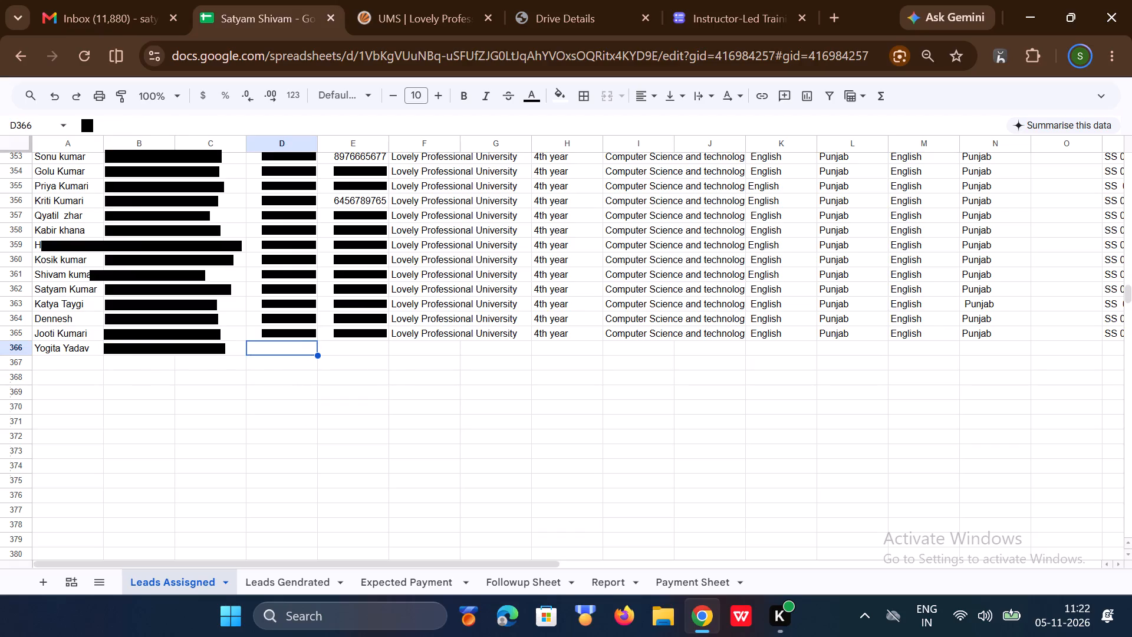
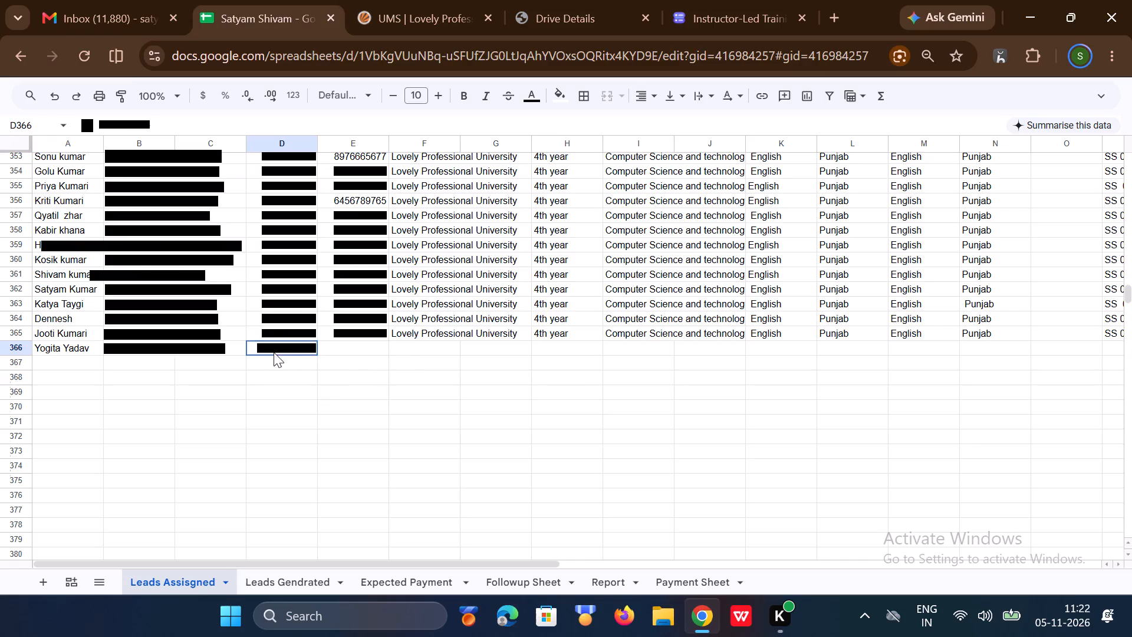
Open the new lead's phone number in cell D366 for editing.
double_click(262, 349)
double_click(262, 349)
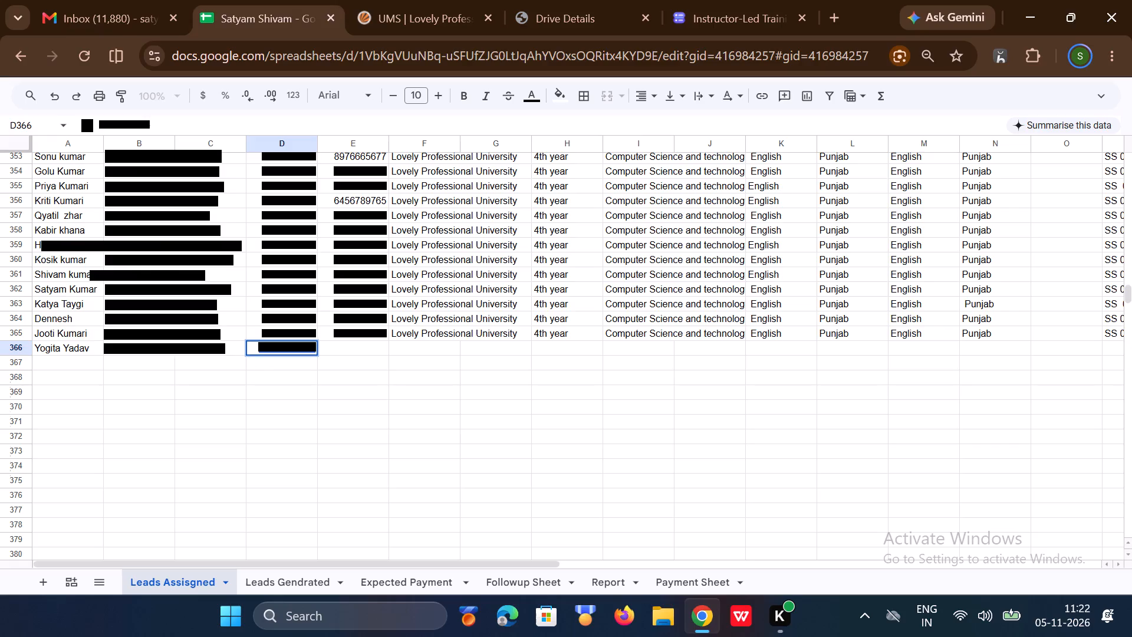
Delete the one extra character from the new lead's phone number in cell D366.
left_click(262, 349)
left_click(265, 349)
key("BackSpace")
Open cell E366 in the new lead's row for entering its number.
double_click(357, 350)
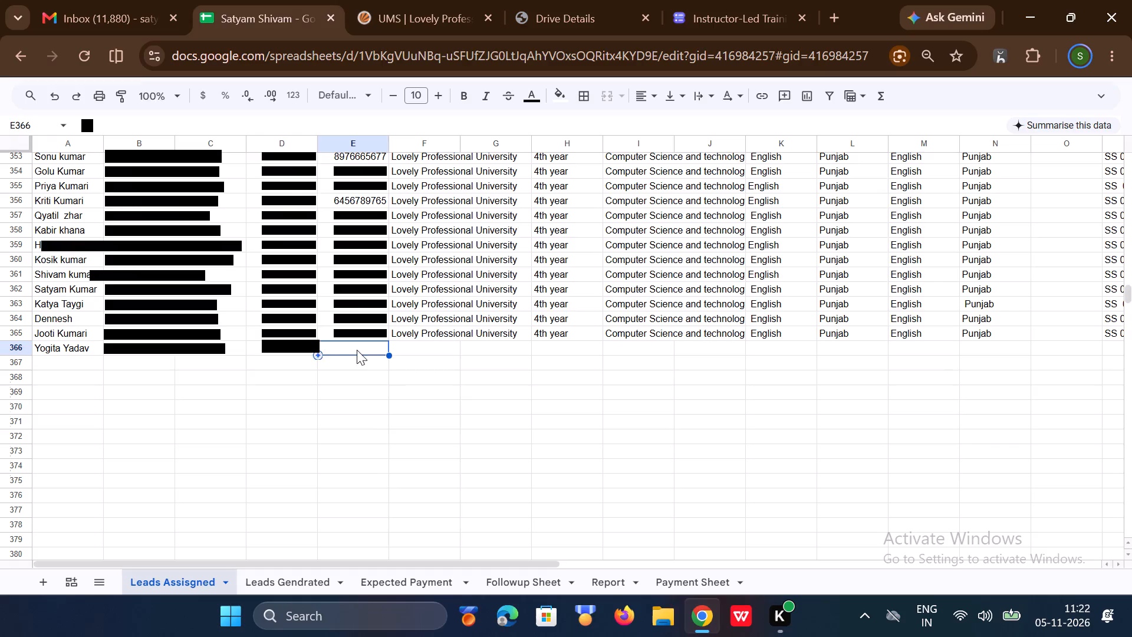
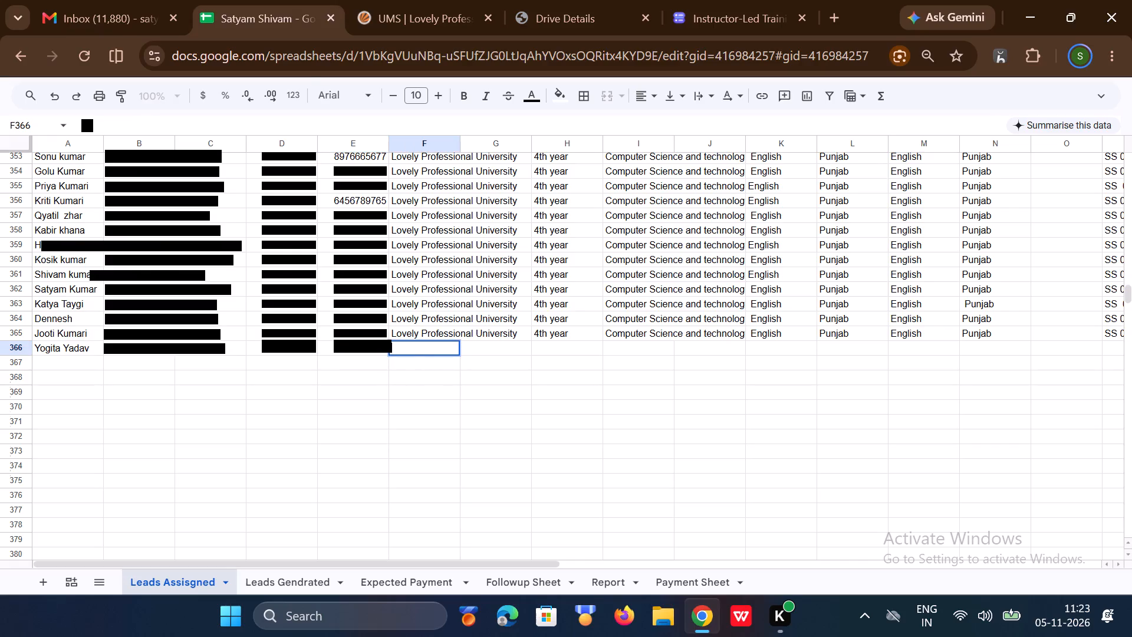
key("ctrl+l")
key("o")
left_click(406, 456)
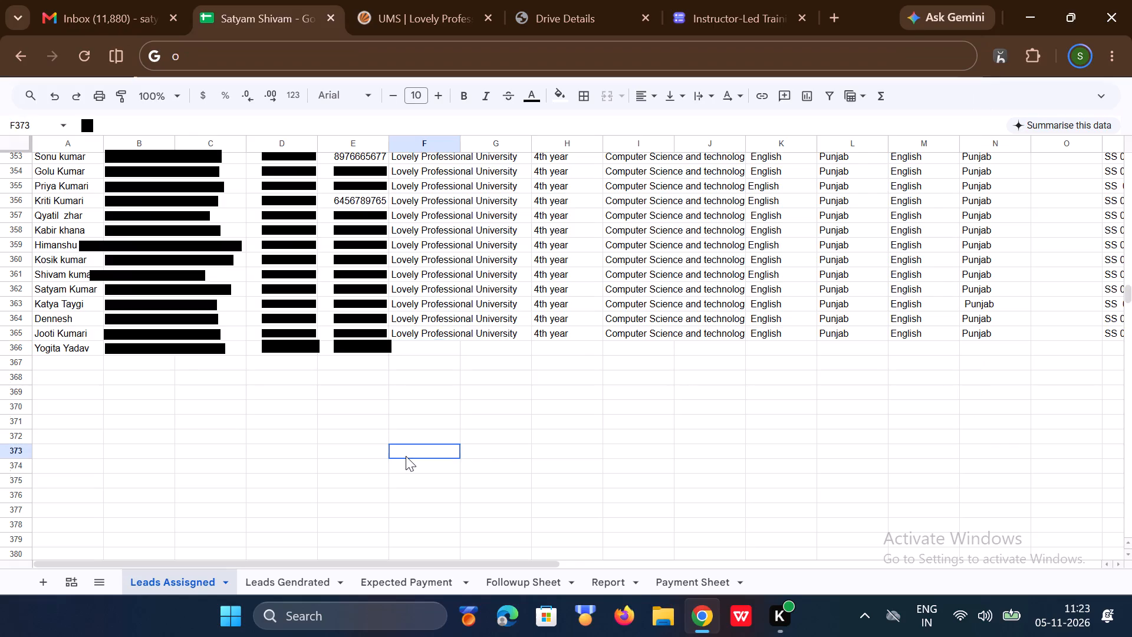
Enter Lovely Professional University as the new lead's university in cell F366.
double_click(413, 343)
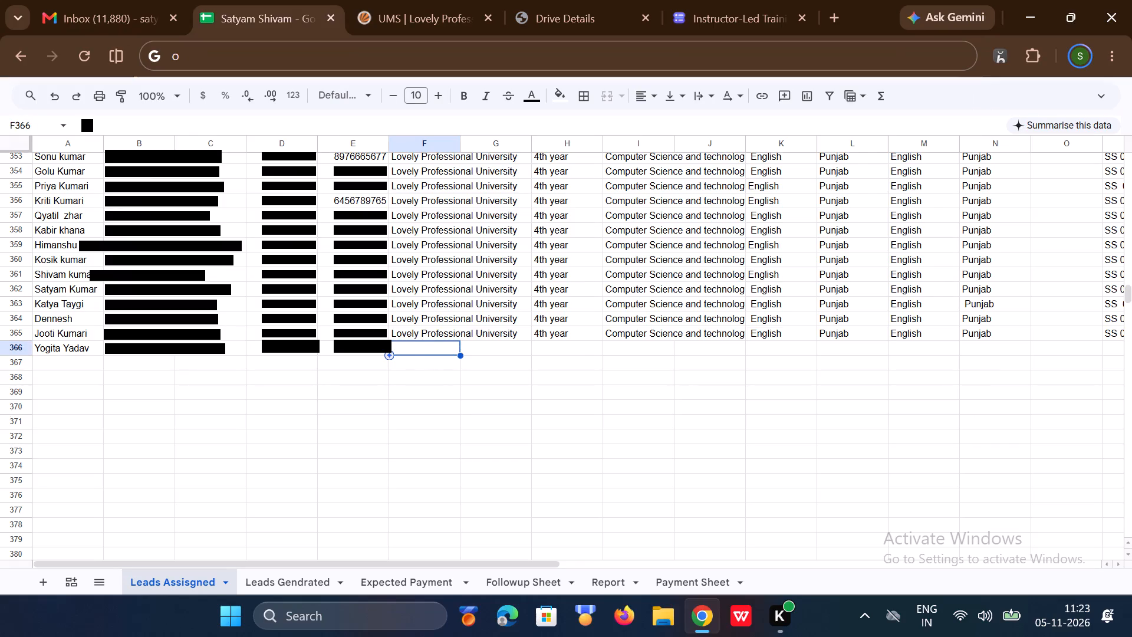
double_click(413, 348)
type("Lo")
type("vely")
key("space")
key("shift+p")
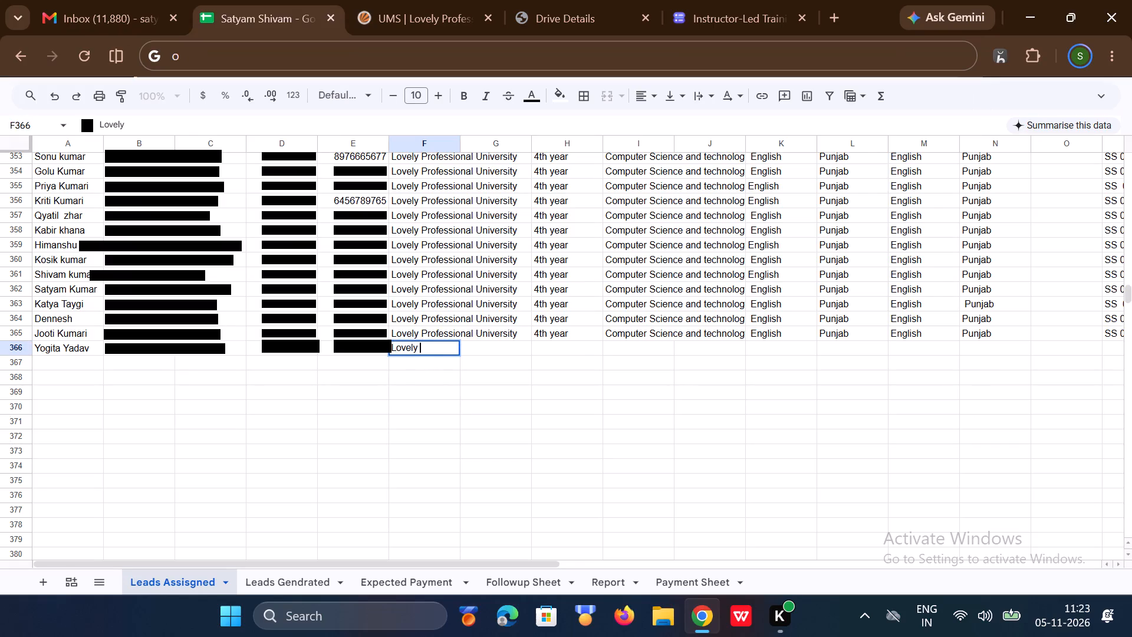
type("ro")
type("fess")
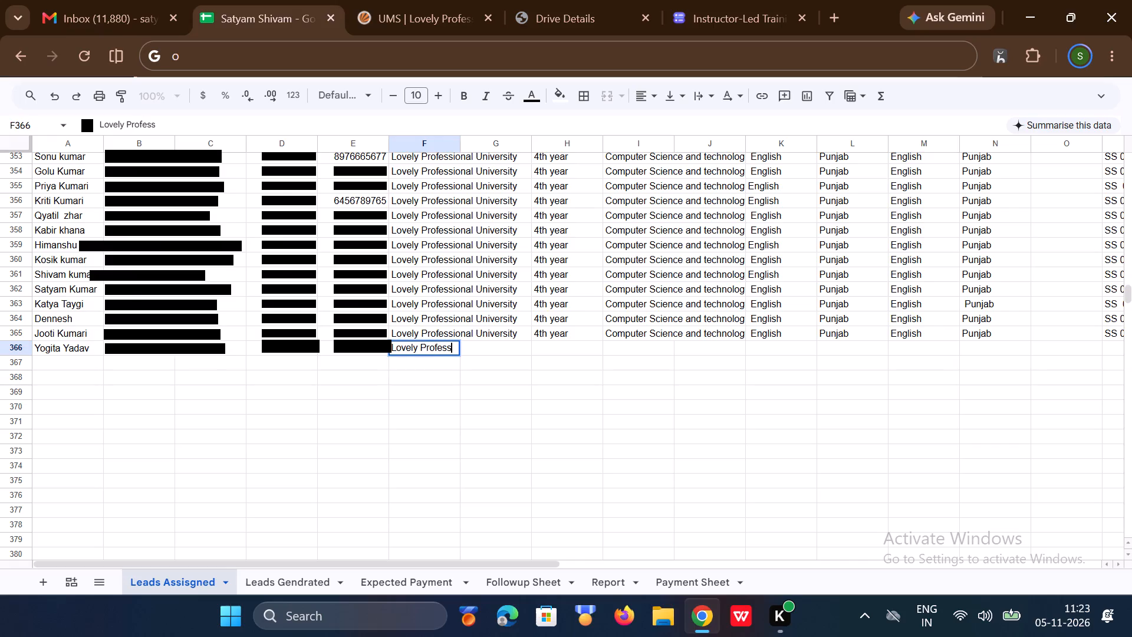
type("ional")
left_click(493, 348)
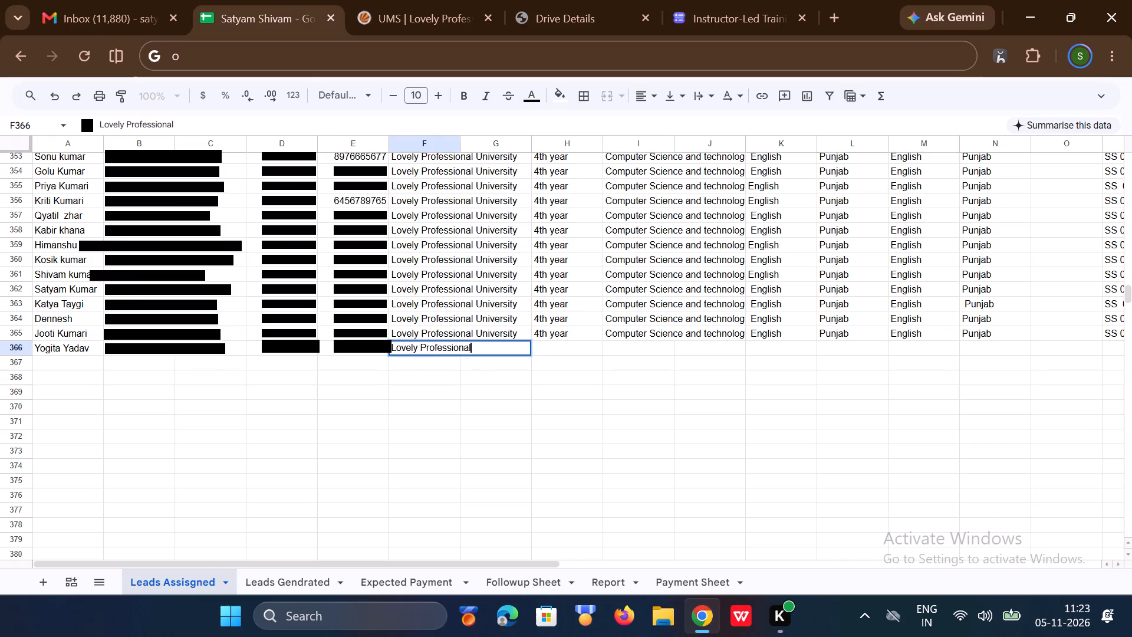
key("space")
key("shift+u")
type("niver")
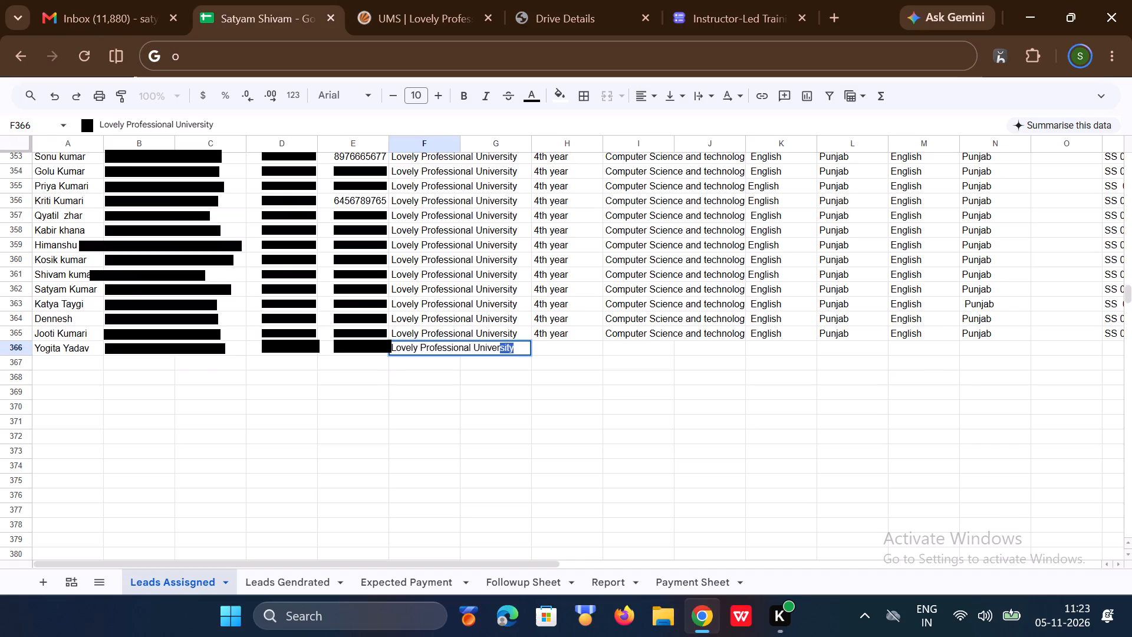
type("sity")
Enter 4th year as the new lead's year of study in cell H366.
double_click(551, 347)
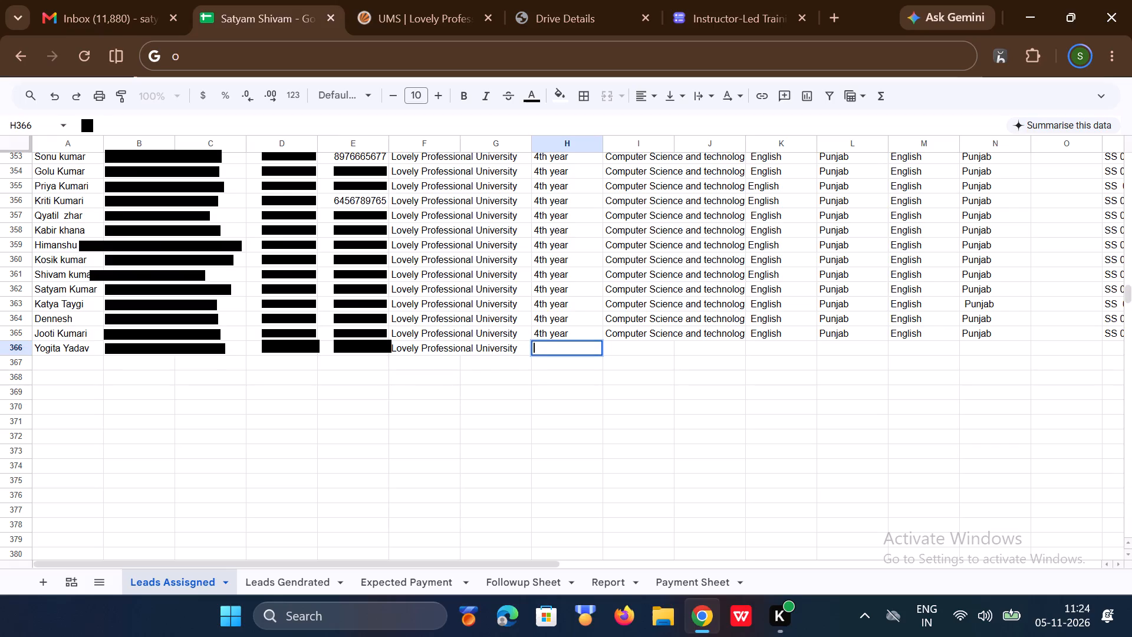
key("4")
type("th")
key("space")
type("year")
Enter Computer Science and technology as the new lead's course in cell I366.
double_click(641, 346)
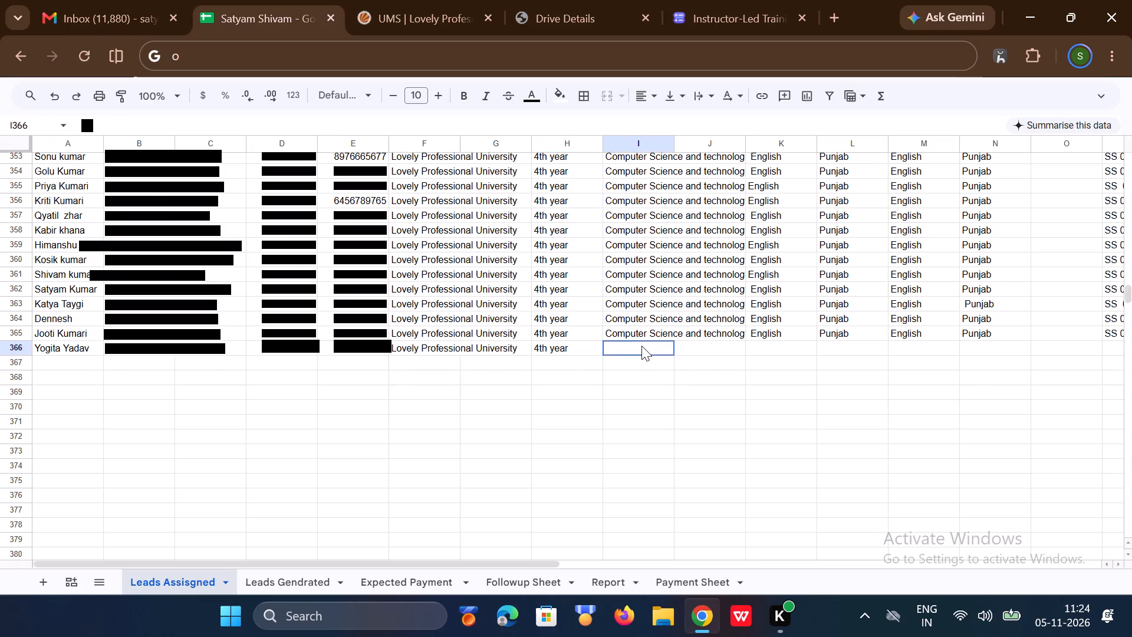
type("Computer")
key("space")
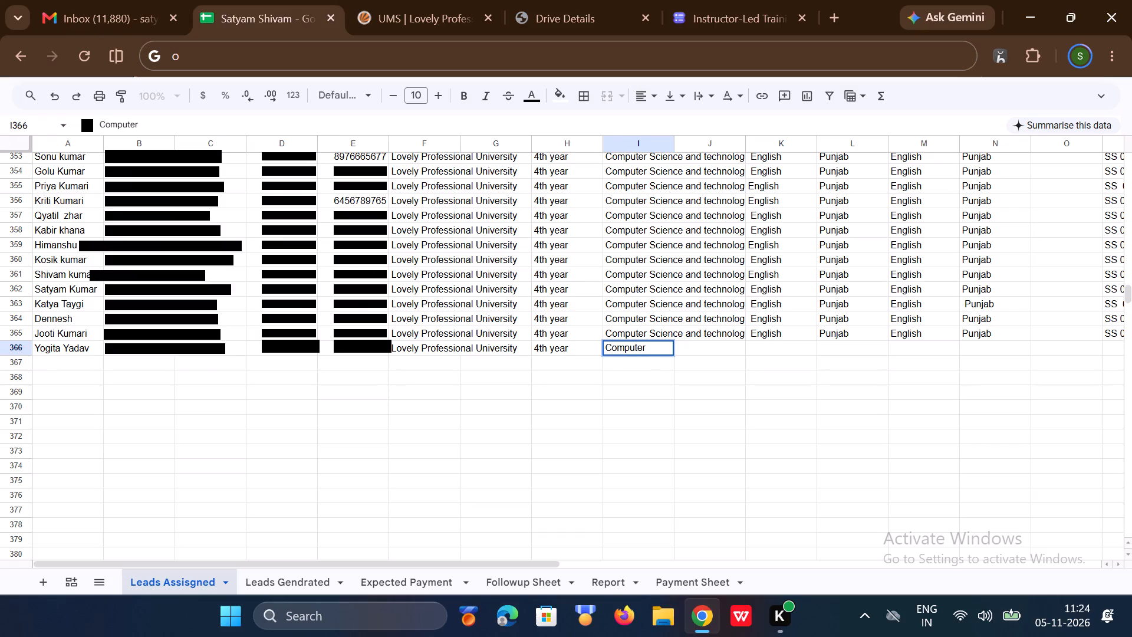
key("shift+s")
type("cience")
key("space")
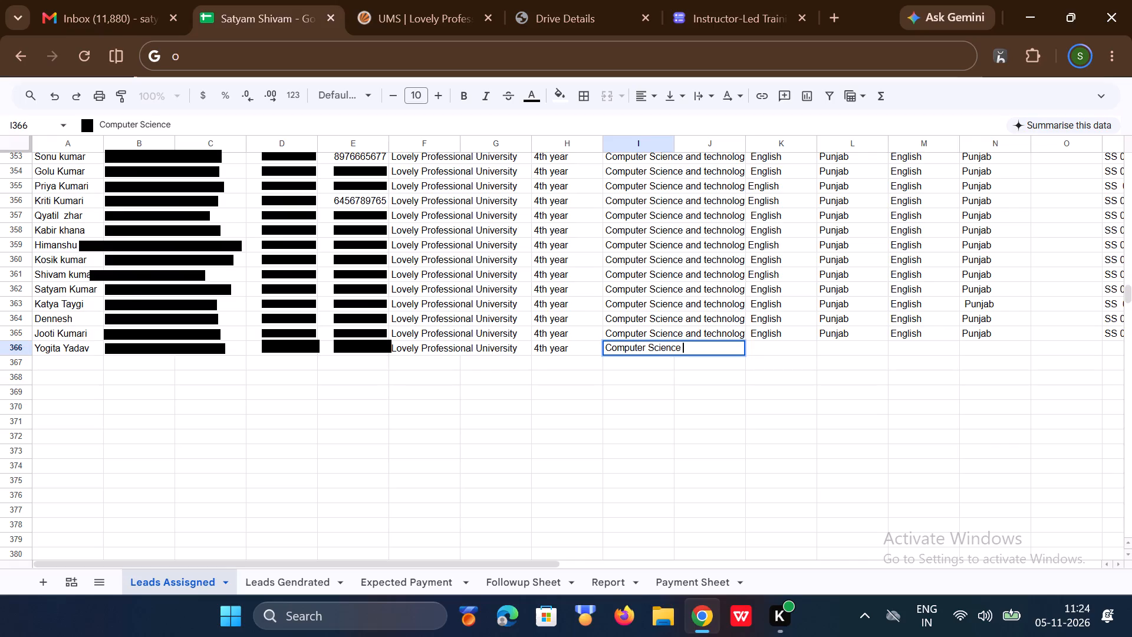
type("and")
key("space")
type("tech")
type("nolo")
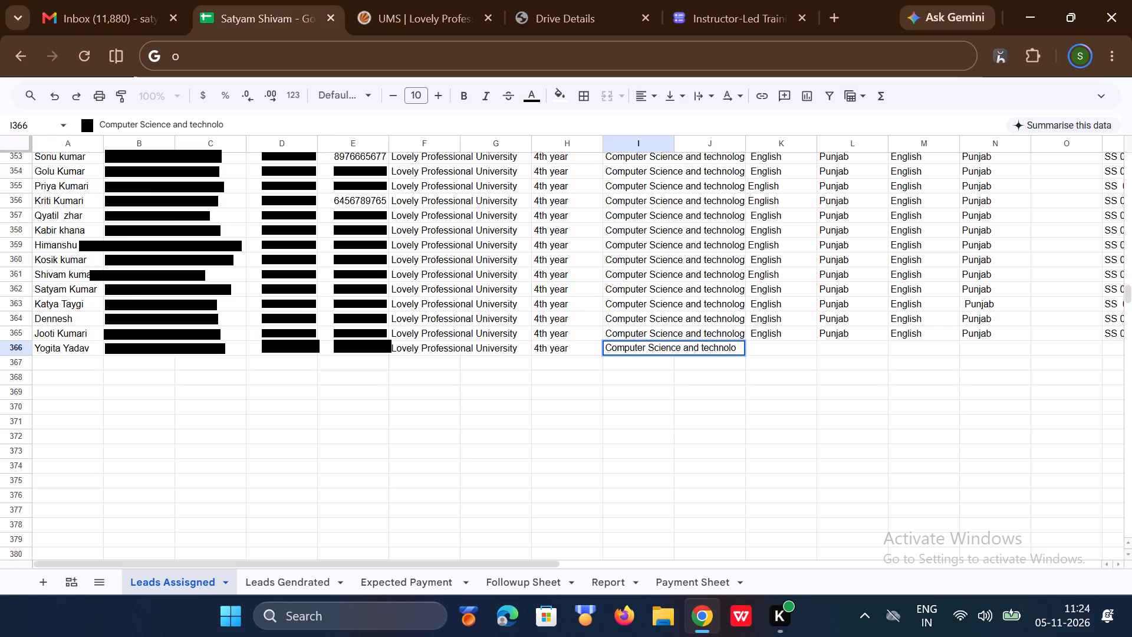
type("gy")
left_click(683, 363)
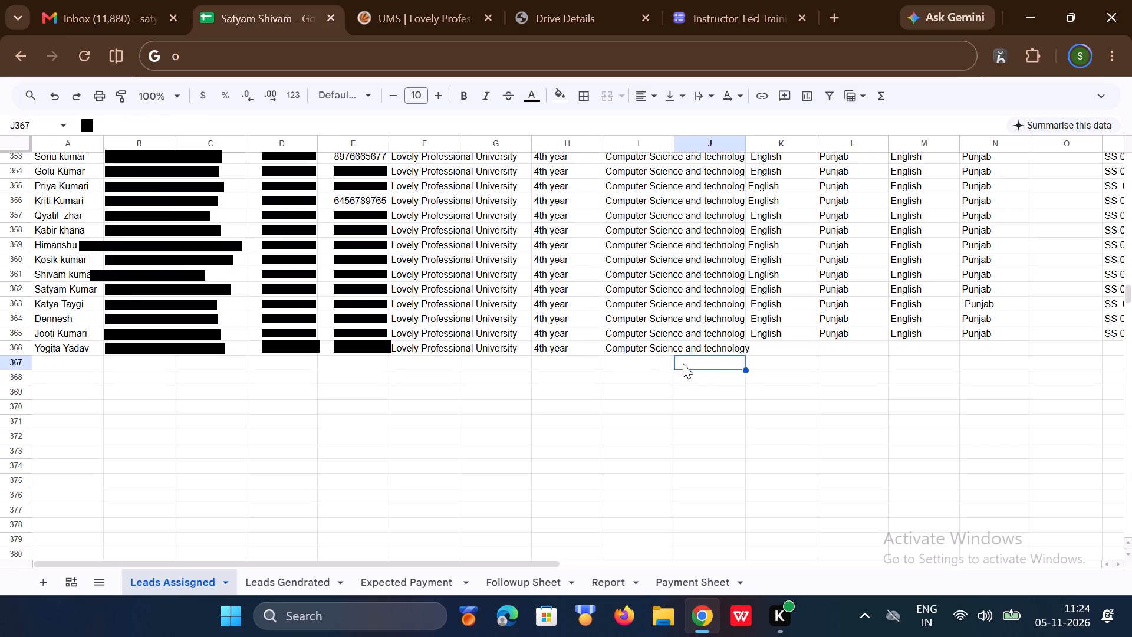
Enter English with a leading space in cell K366 of the new lead's row.
double_click(766, 352)
key("space")
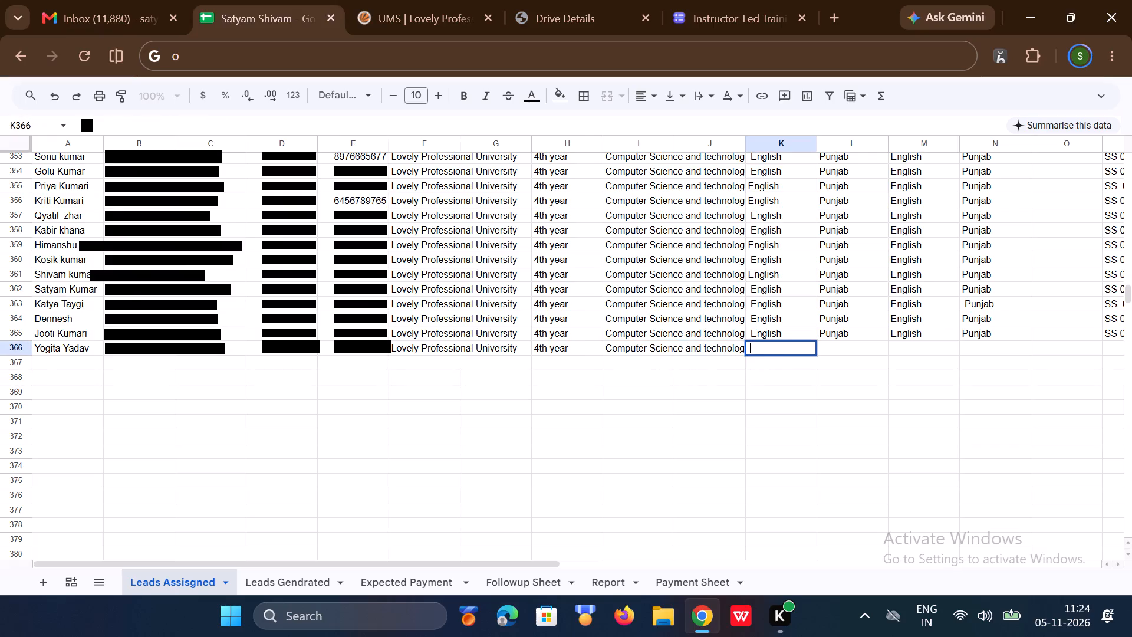
key("shift+e")
type("nglish")
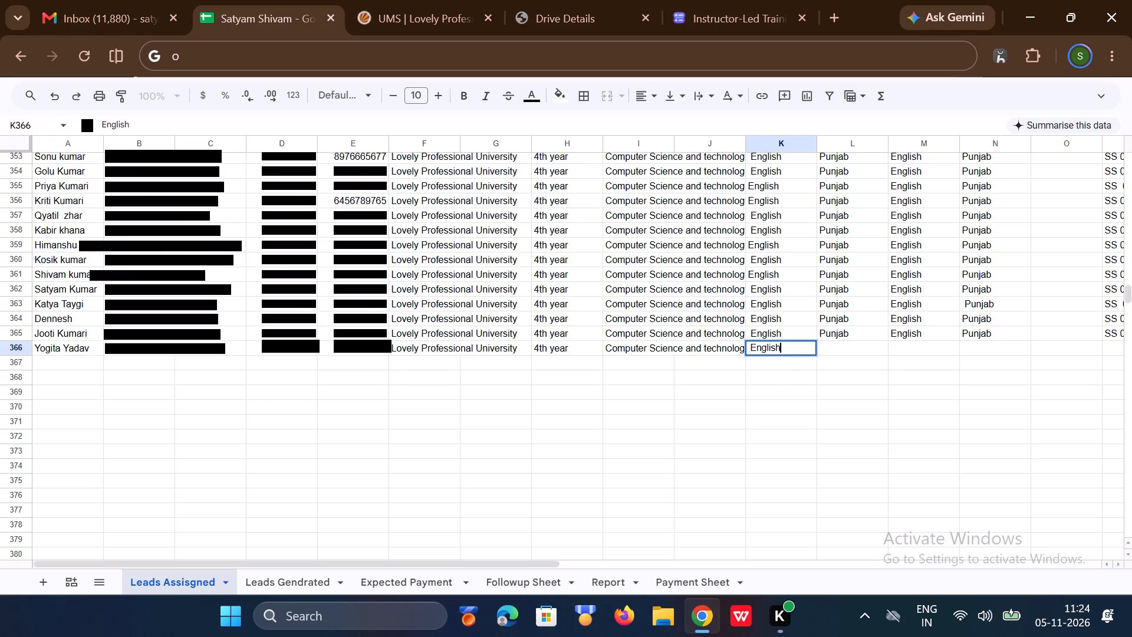
double_click(838, 340)
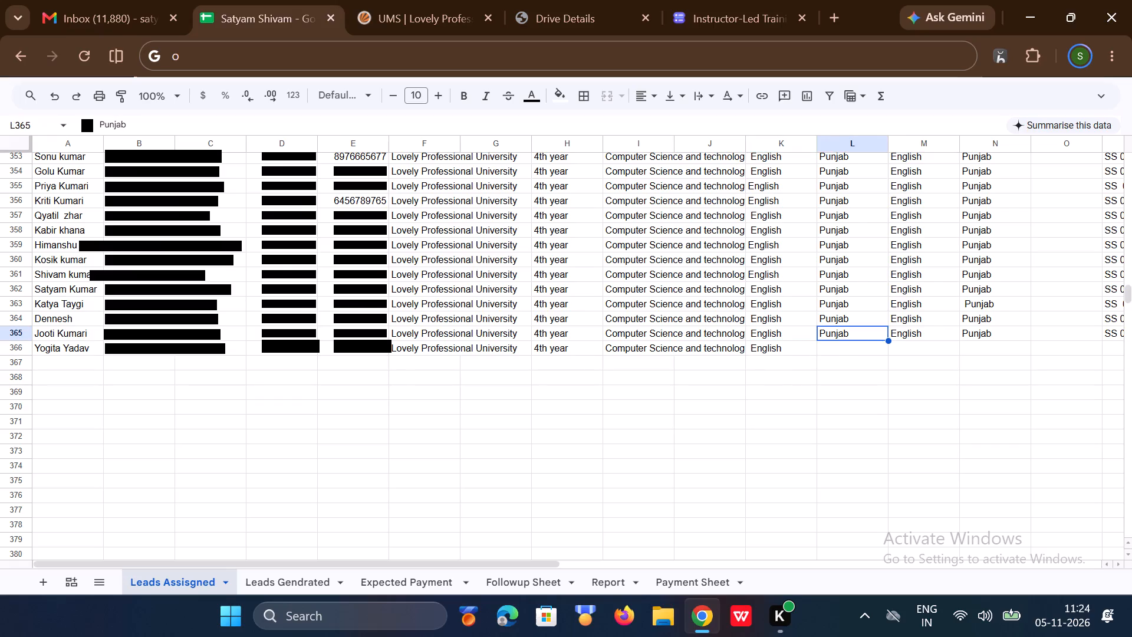
Enter Punjab in cell L366 of the new lead's row.
double_click(837, 354)
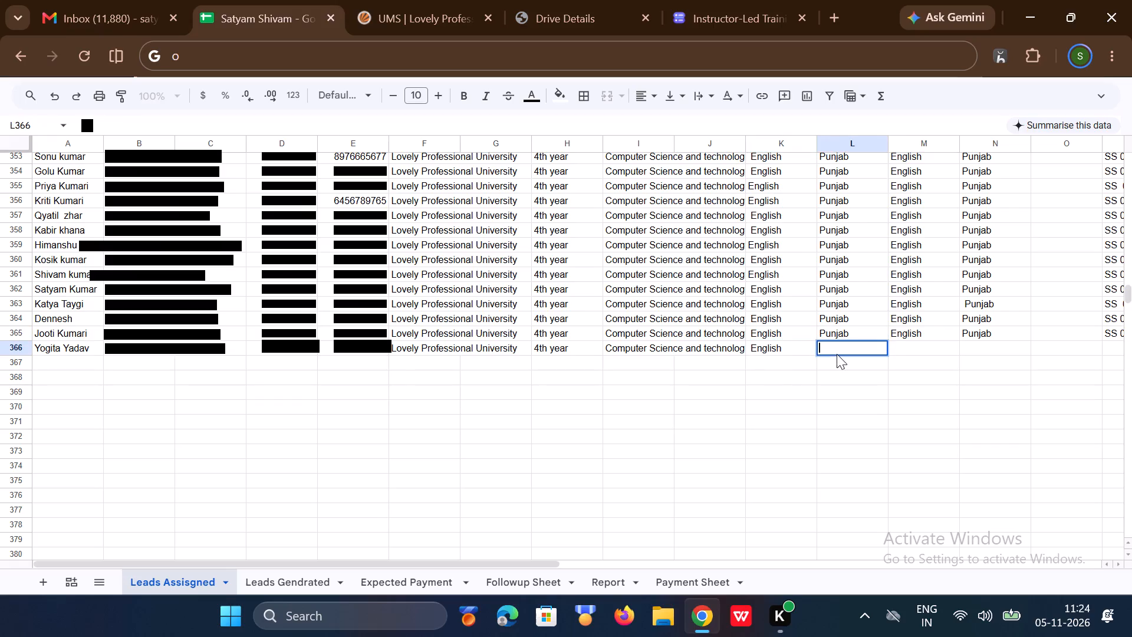
type("Punjab")
scroll(979, 408, "left", 1)
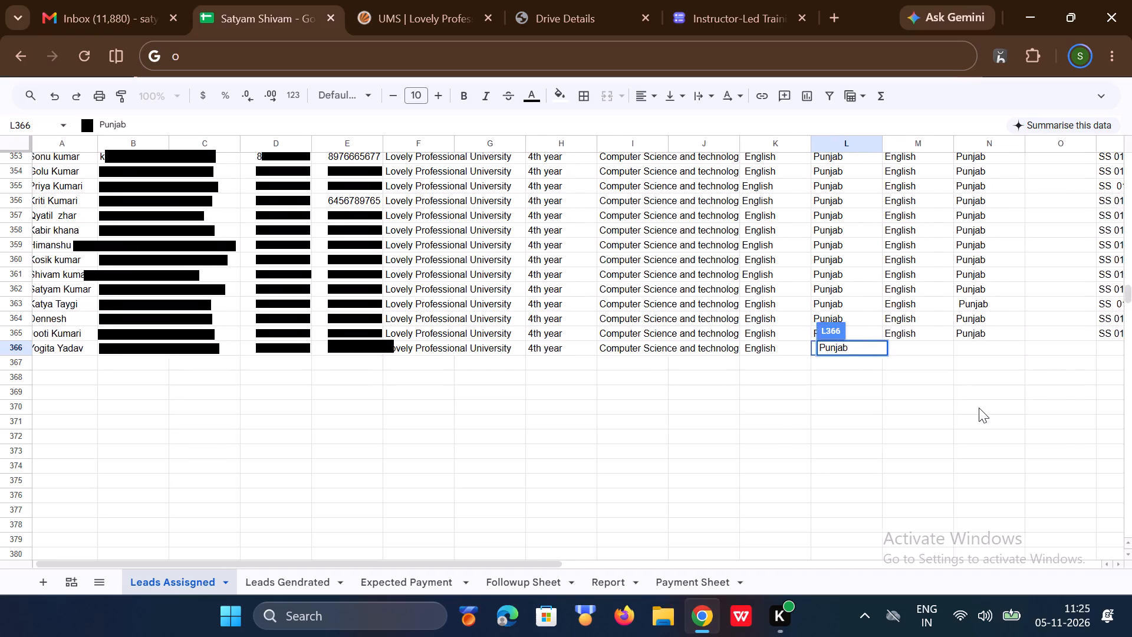
scroll(979, 408, "left", 1)
left_click(979, 408)
Enter English in cell M366 of the new lead's row.
scroll(979, 408, "left", 1)
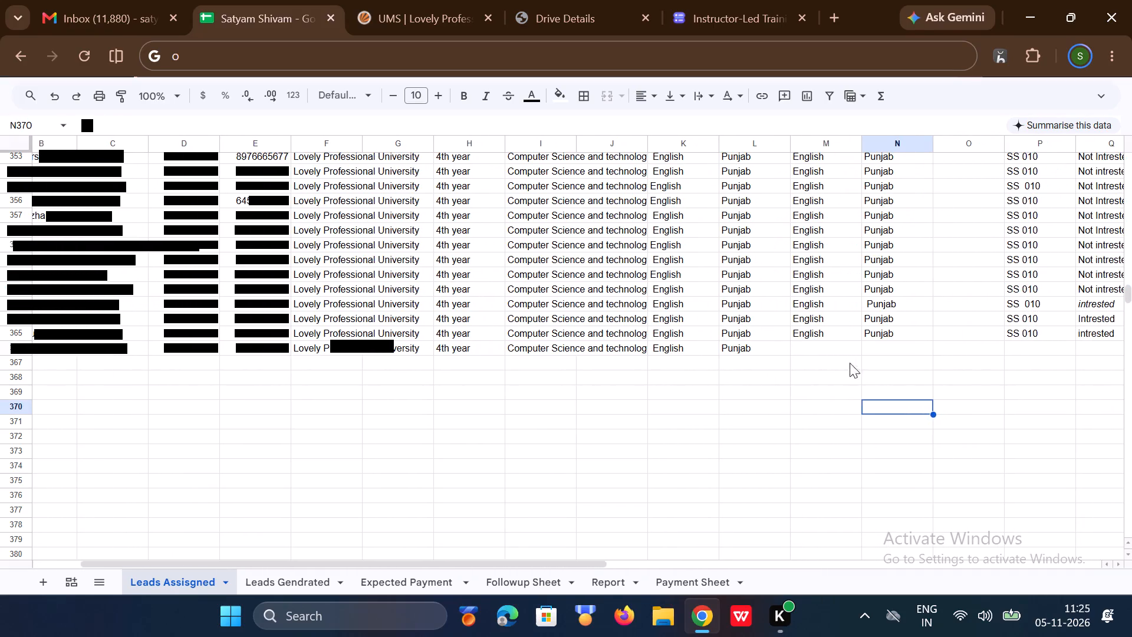
double_click(812, 357)
double_click(813, 343)
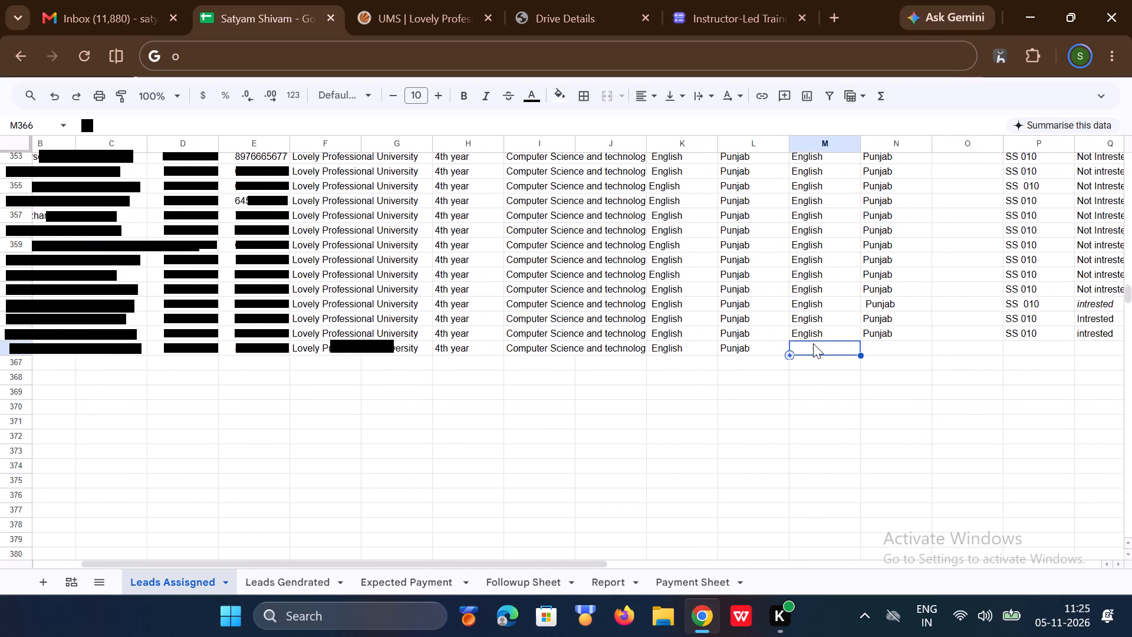
key("shift+e")
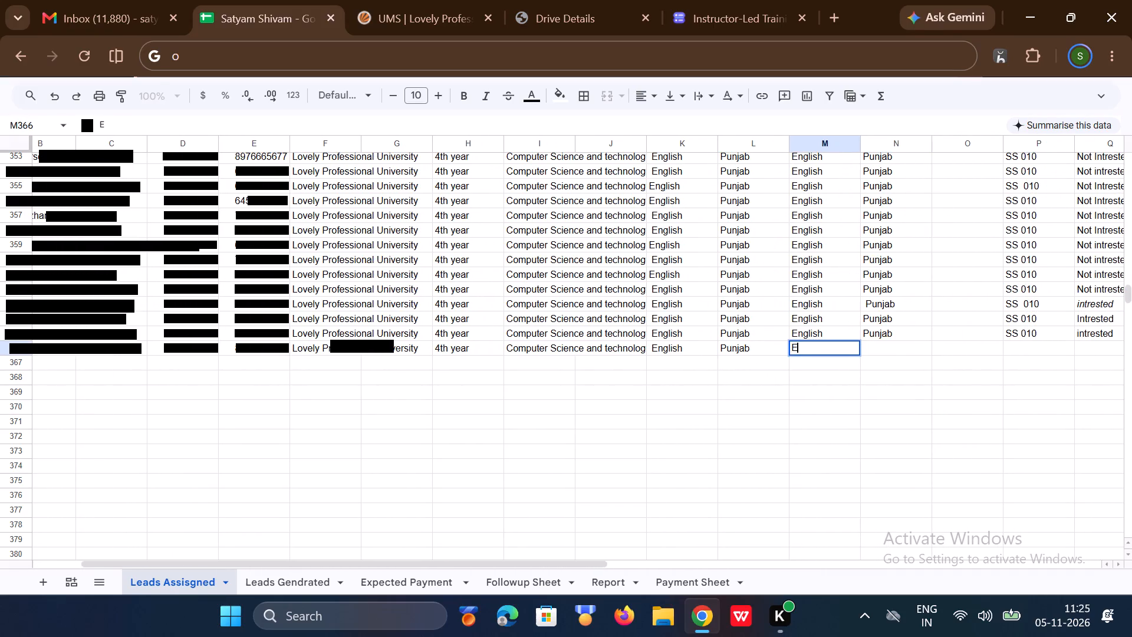
type("nglish")
left_click(832, 373)
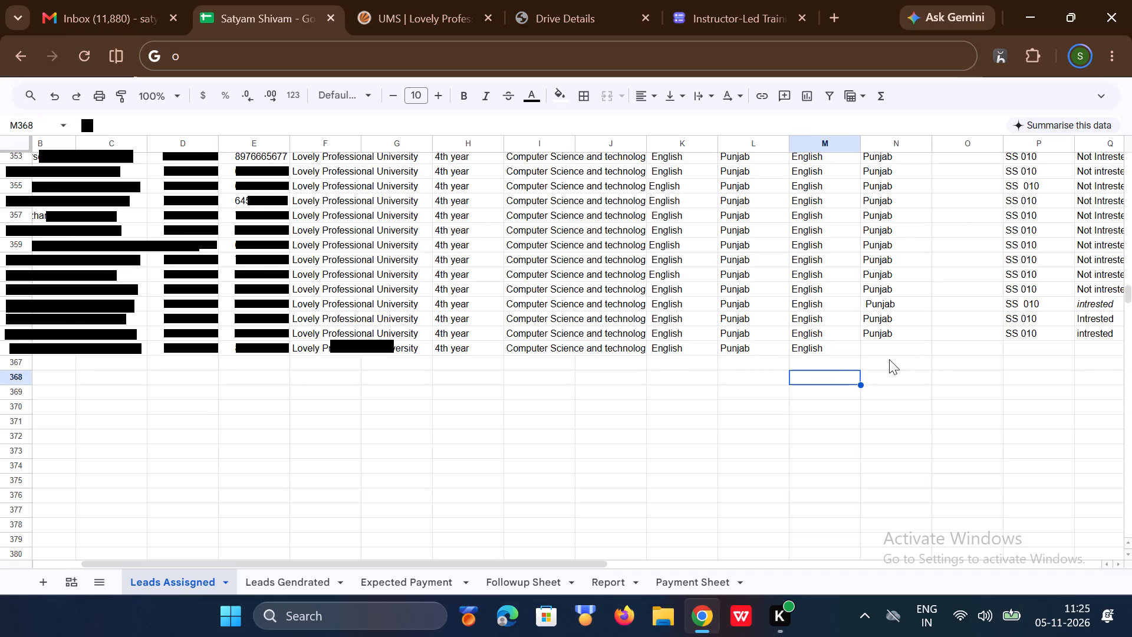
Enter Punjab in cell N366 of the new lead's row.
double_click(889, 348)
key("shift+p")
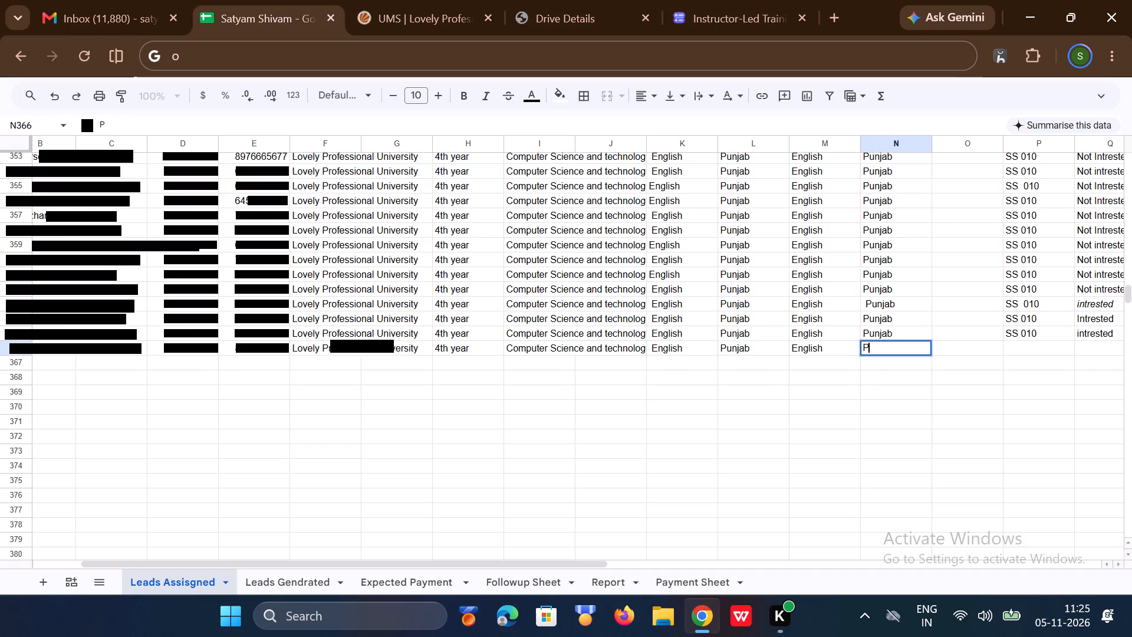
type("unjab")
left_click(933, 401)
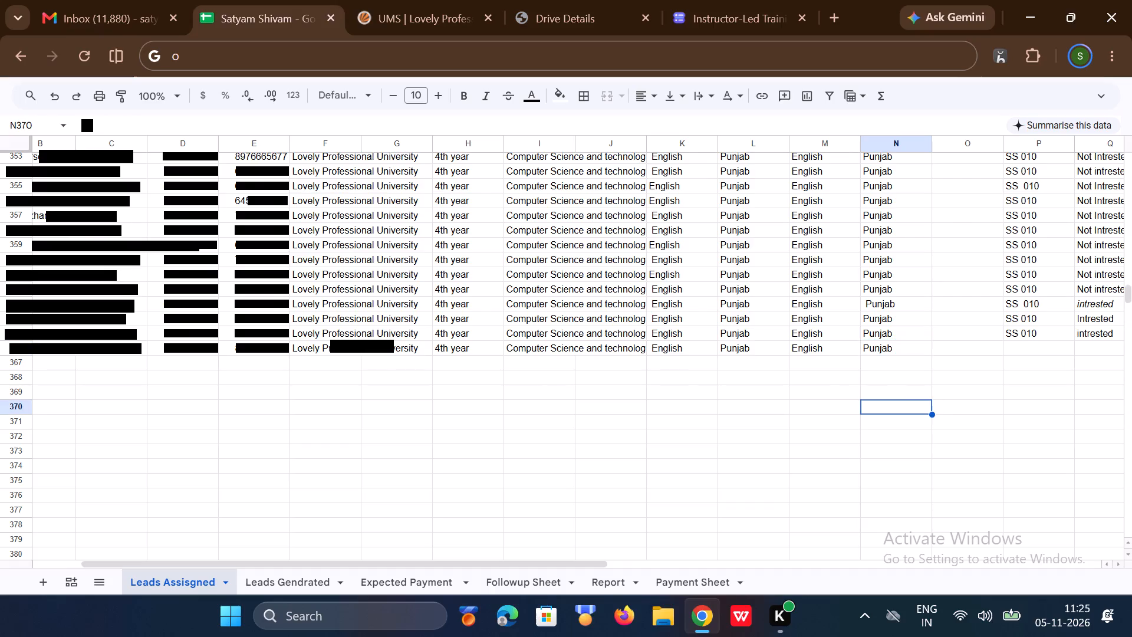
Enter the code SS 010 in cell P366 of the new lead's row.
scroll(933, 401, "left", 3)
scroll(804, 421, "right", 1)
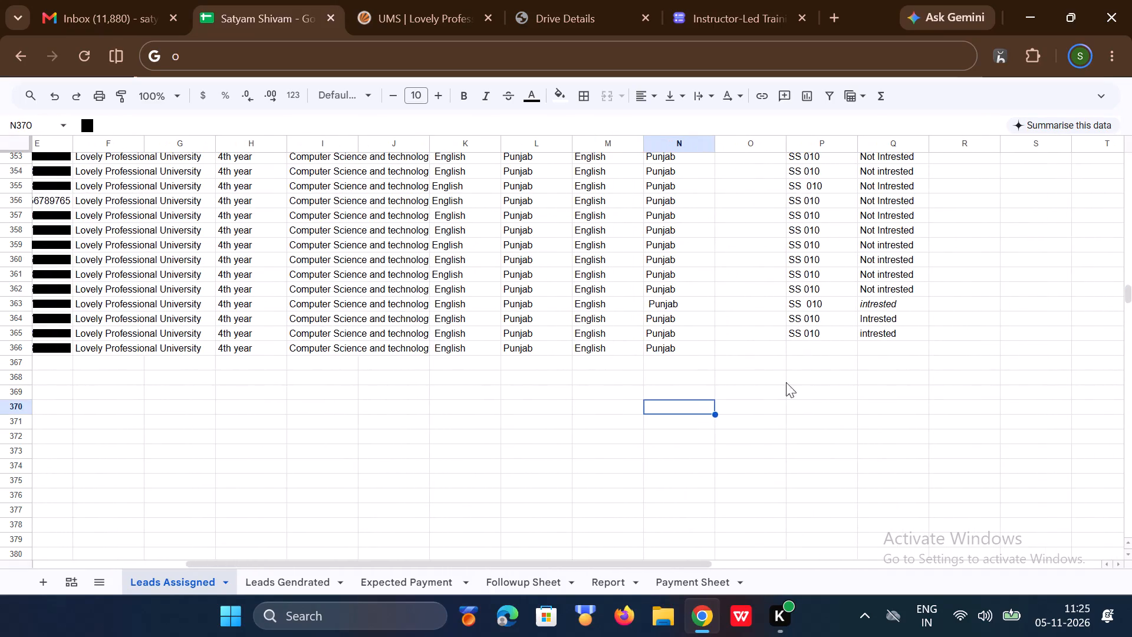
double_click(811, 349)
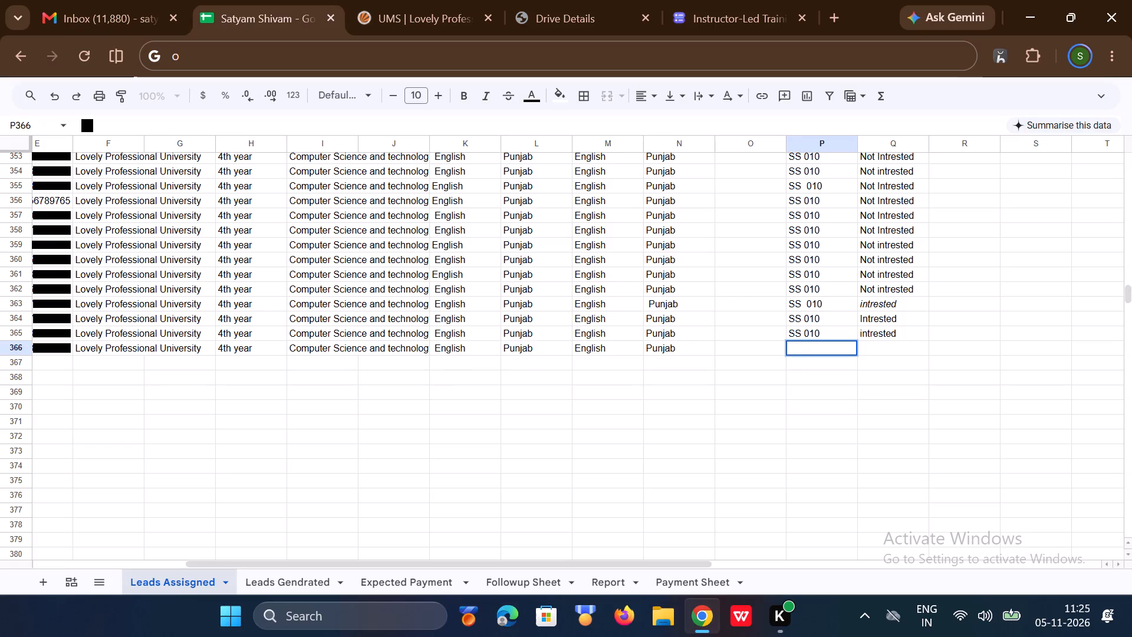
type("SS 010")
Enter Intrested as the new lead's status in cell Q366.
double_click(870, 350)
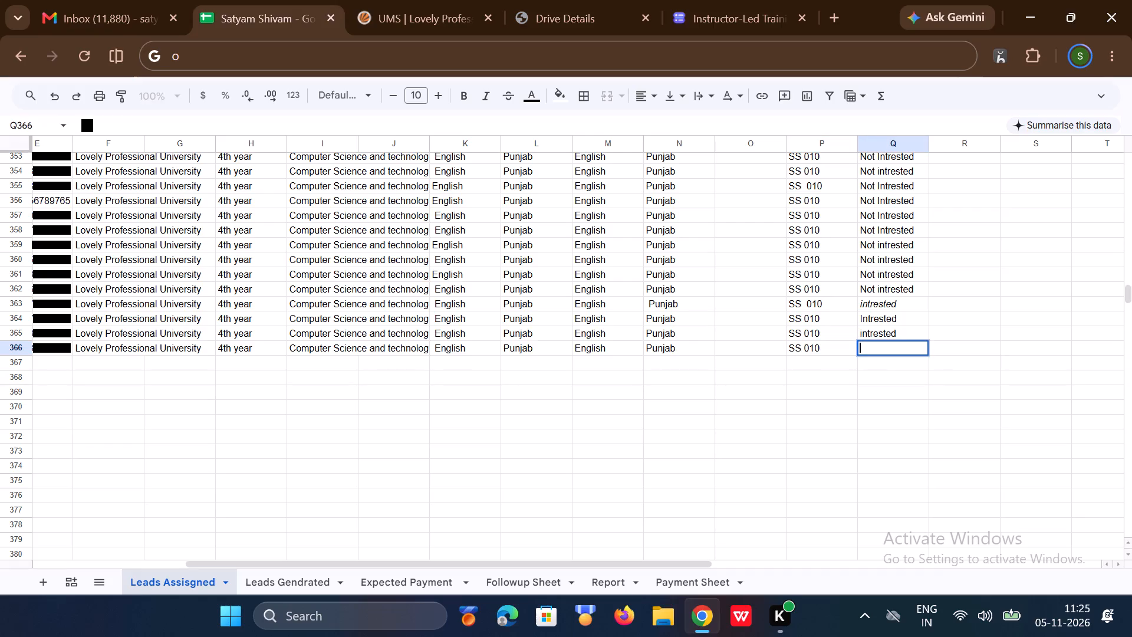
key("shift+i")
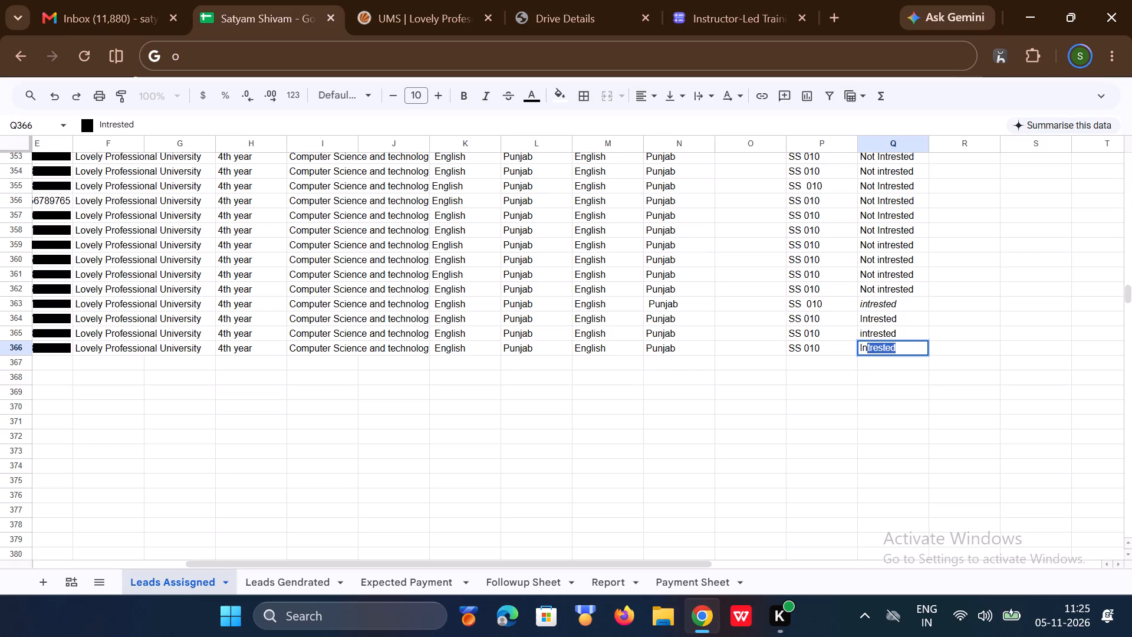
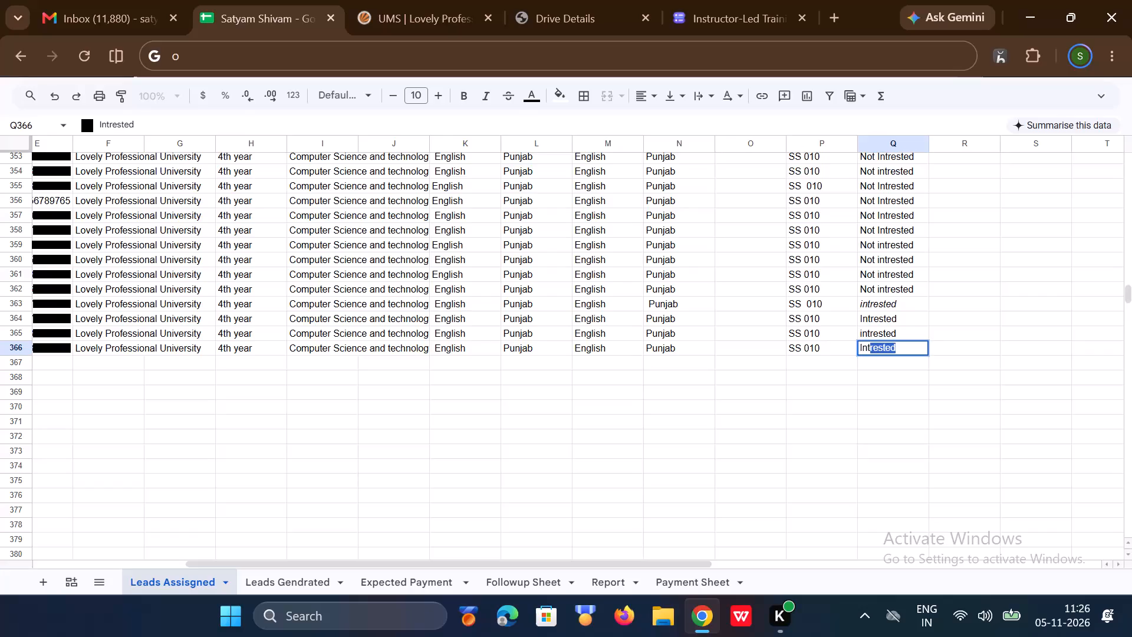
Complete the status entry in cell Q366 so that it reads Intrested.
key("t")
key("BackSpace")
type("rested")
left_click(830, 407)
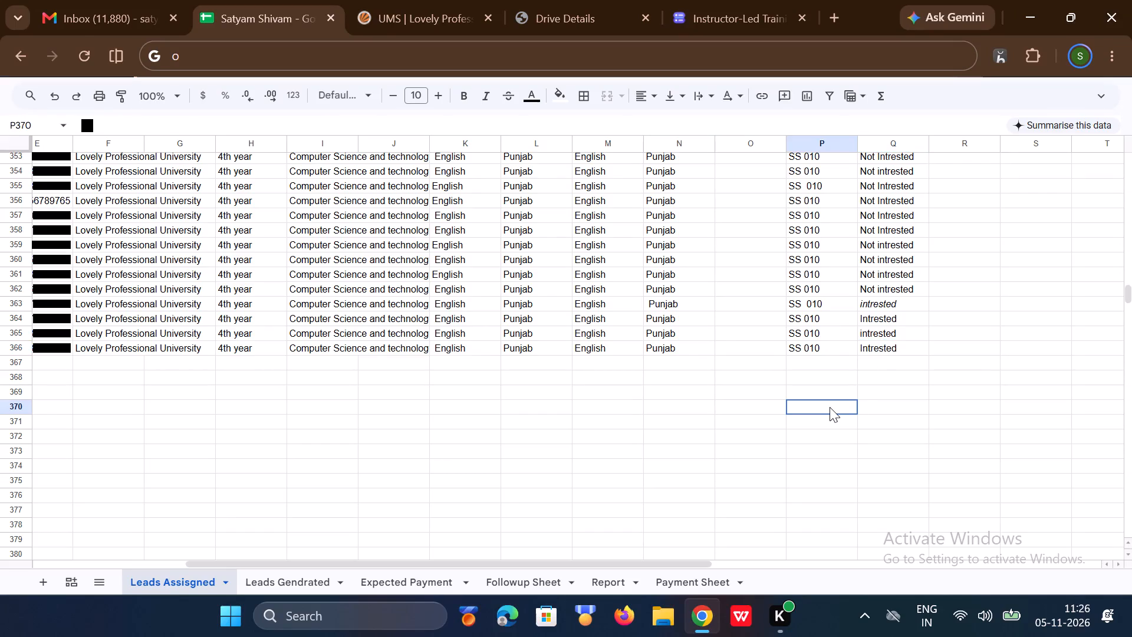
left_click(904, 372)
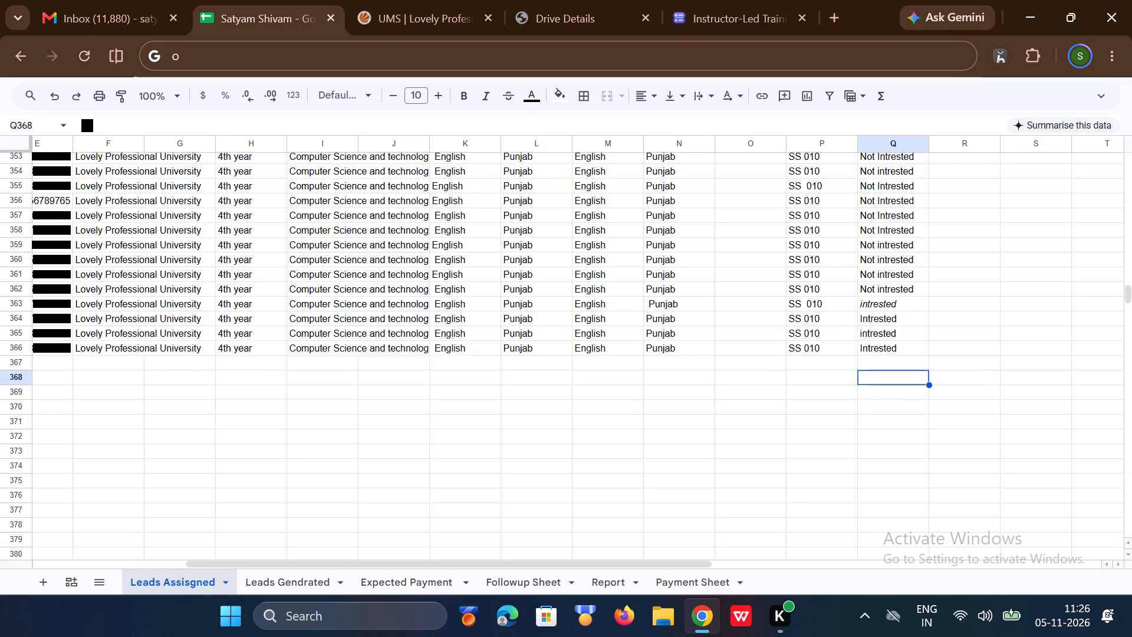
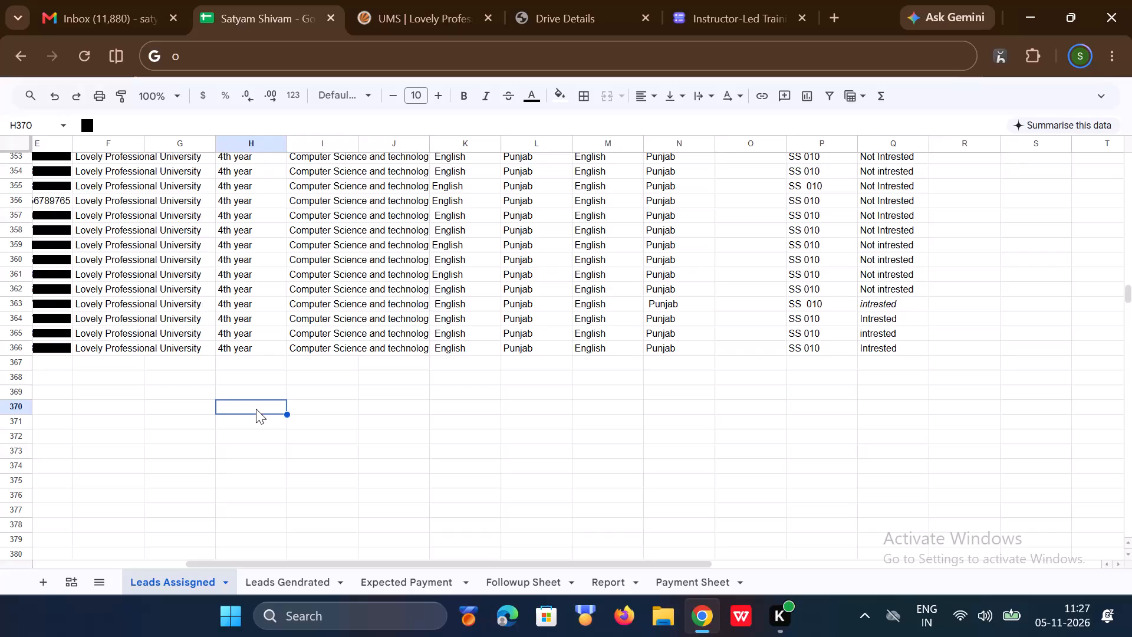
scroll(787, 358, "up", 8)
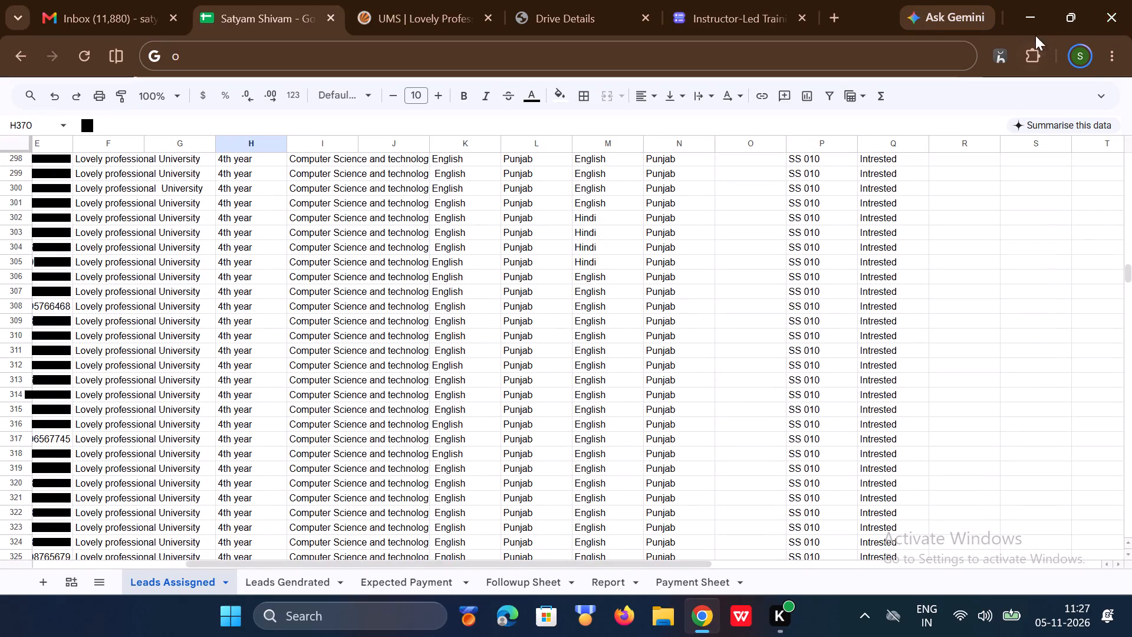
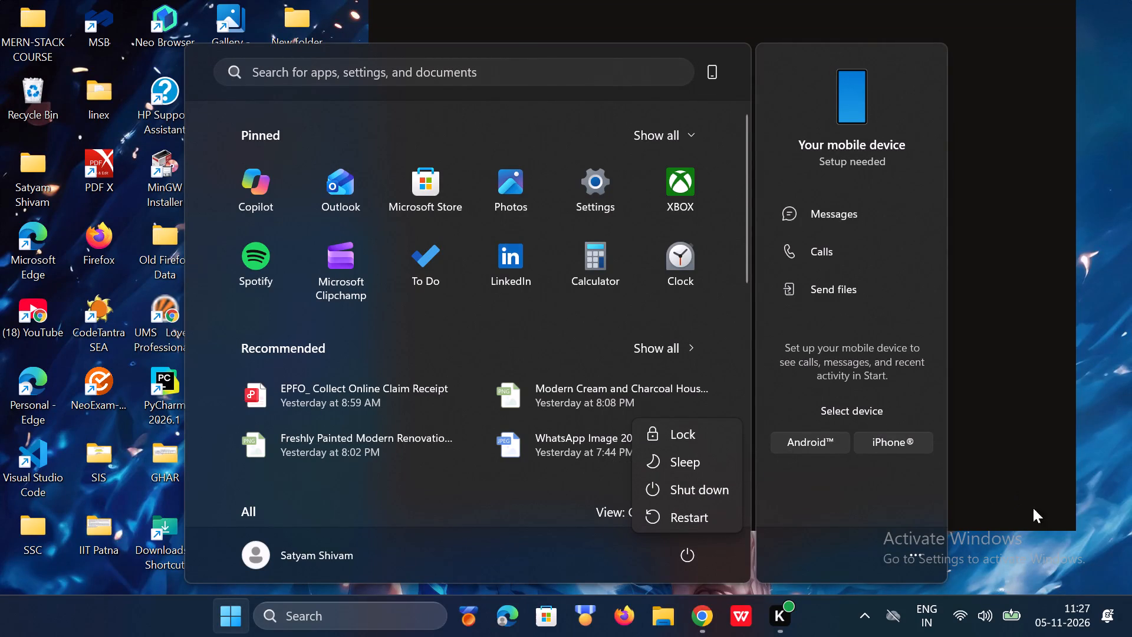
Dismiss the Start menu and its power options to return to the desktop.
left_click(1100, 564)
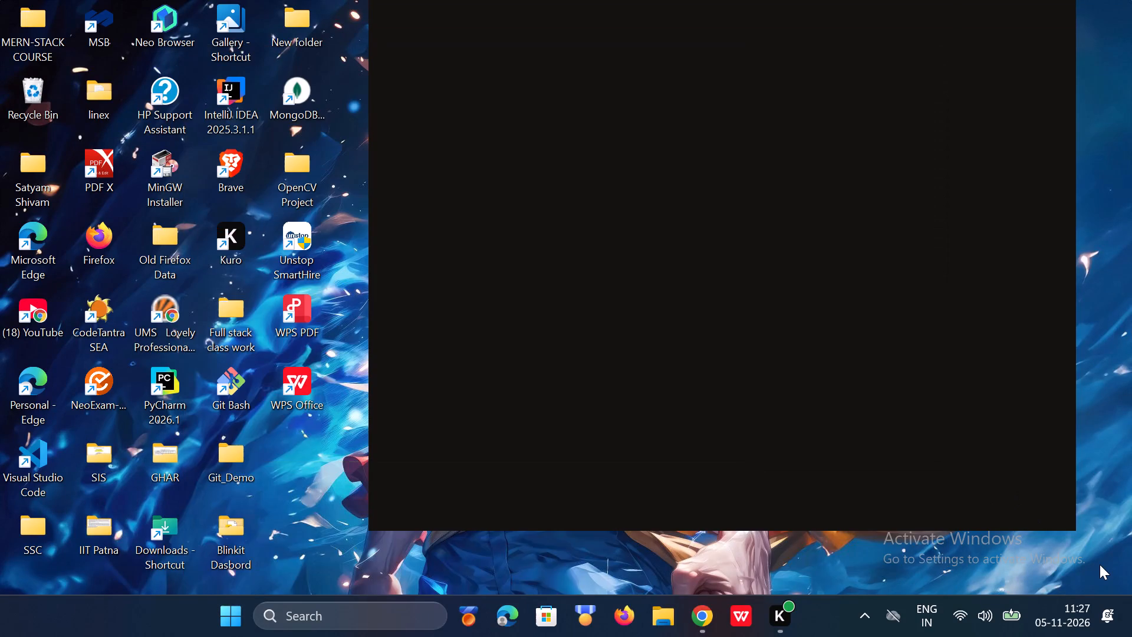